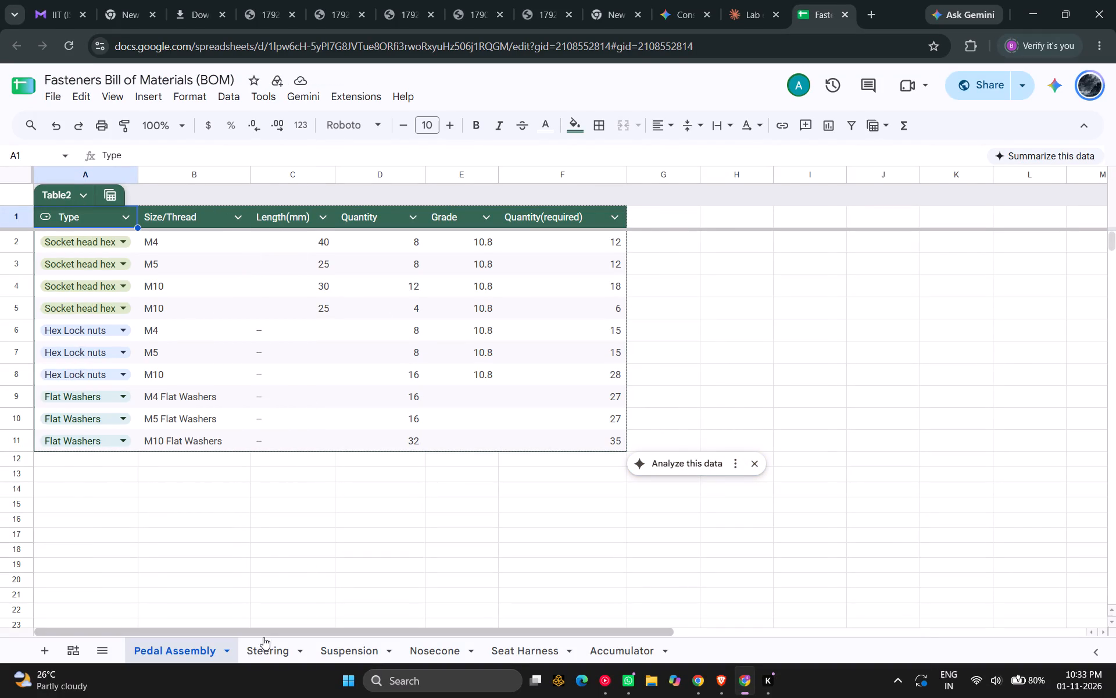
left_click(262, 643)
left_click(359, 650)
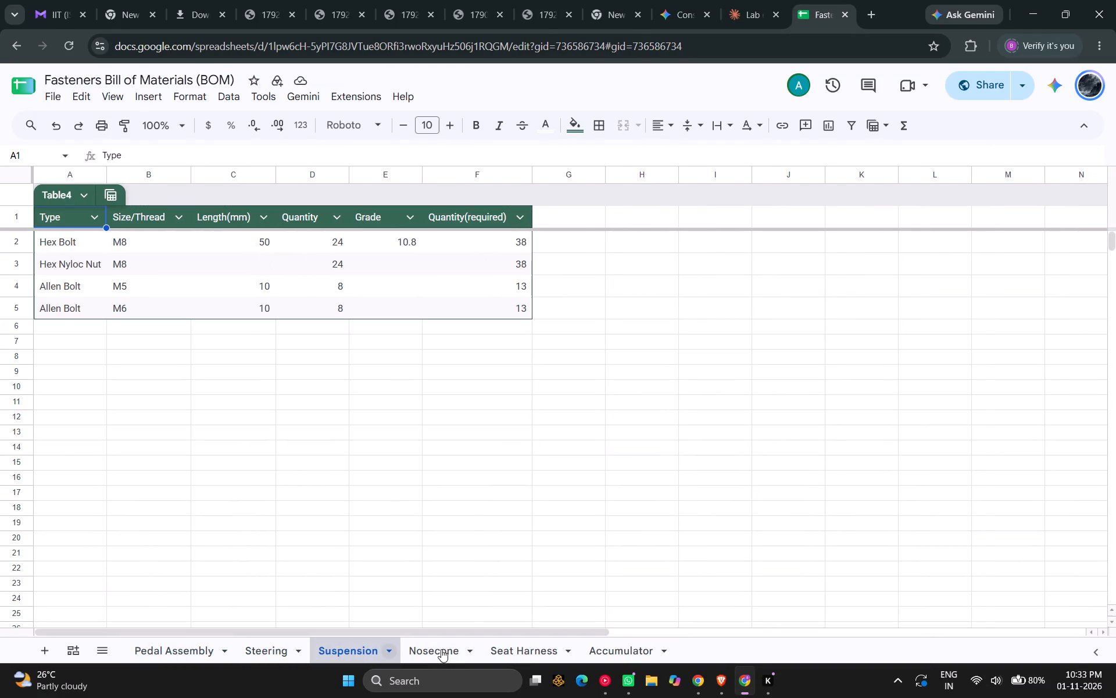
left_click(441, 648)
left_click(515, 646)
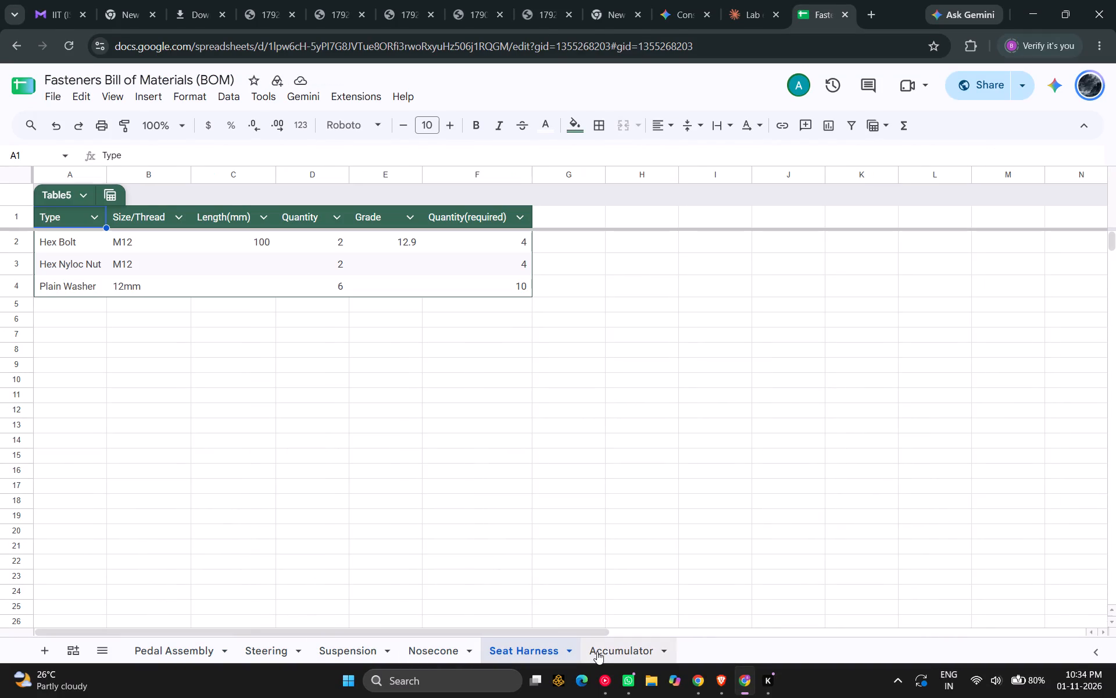
left_click(611, 651)
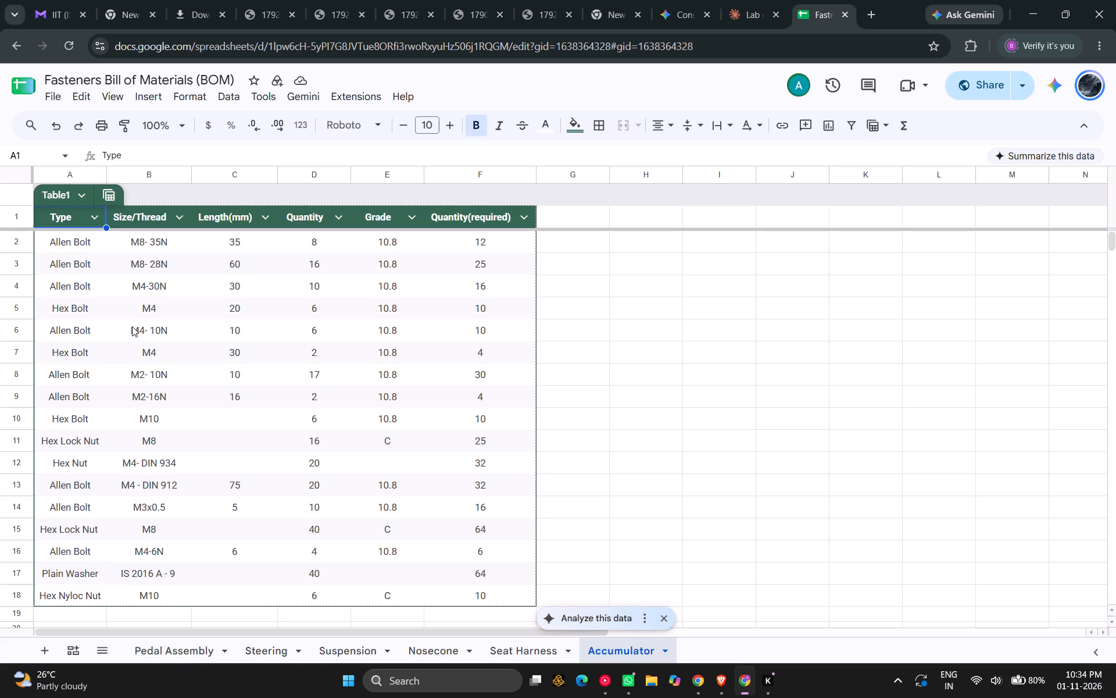
left_click(186, 653)
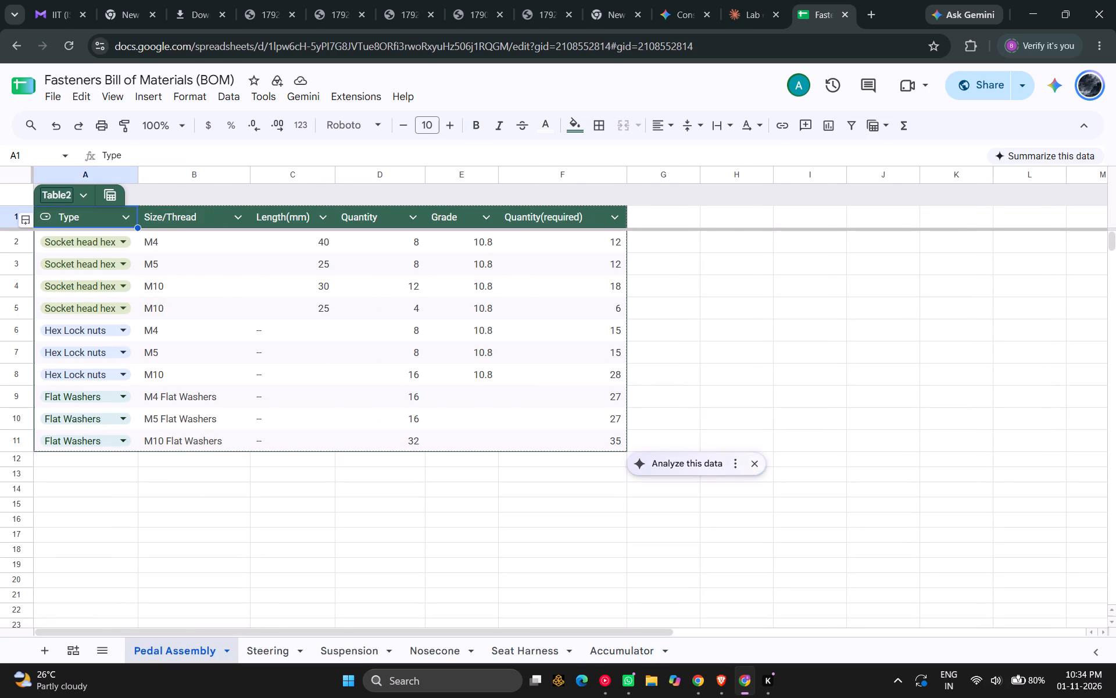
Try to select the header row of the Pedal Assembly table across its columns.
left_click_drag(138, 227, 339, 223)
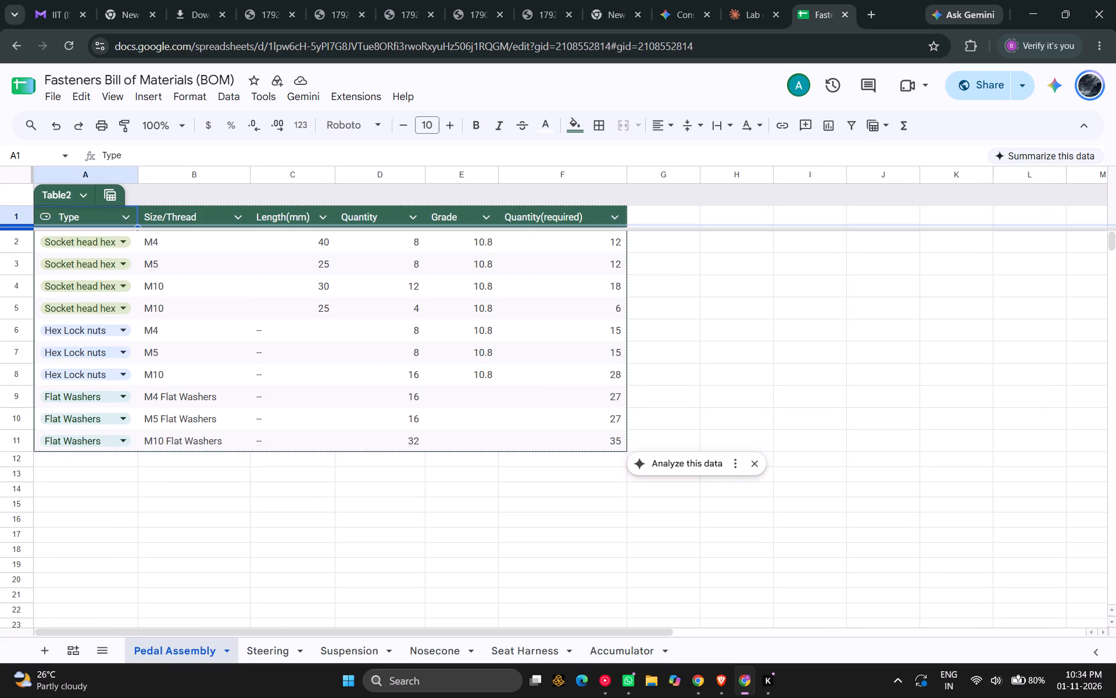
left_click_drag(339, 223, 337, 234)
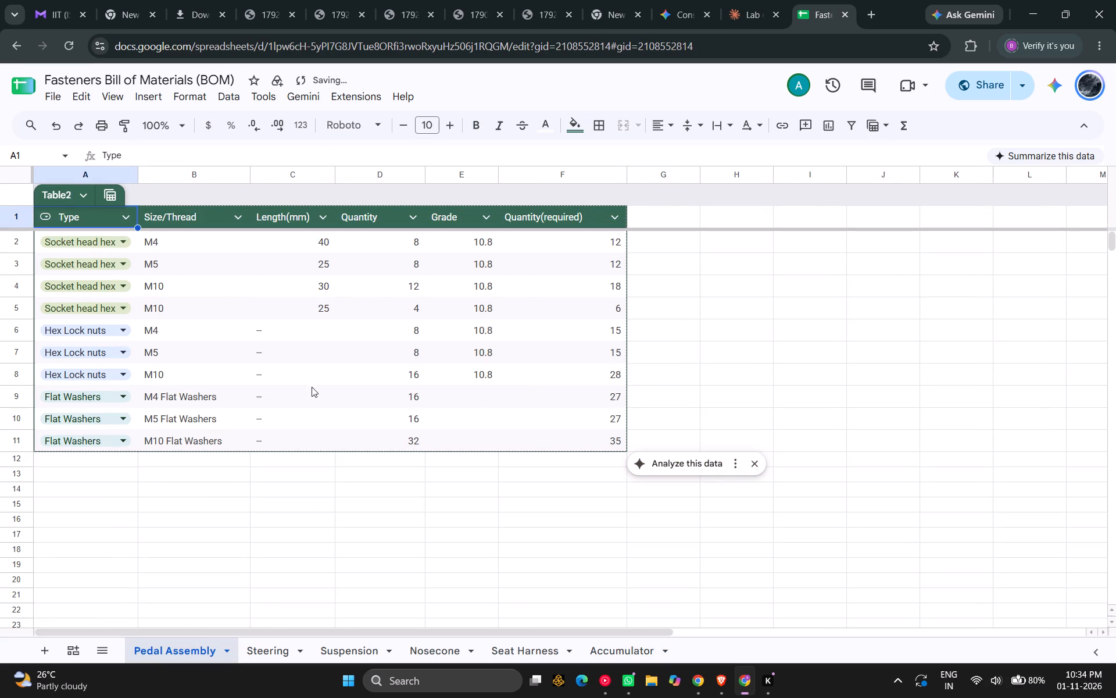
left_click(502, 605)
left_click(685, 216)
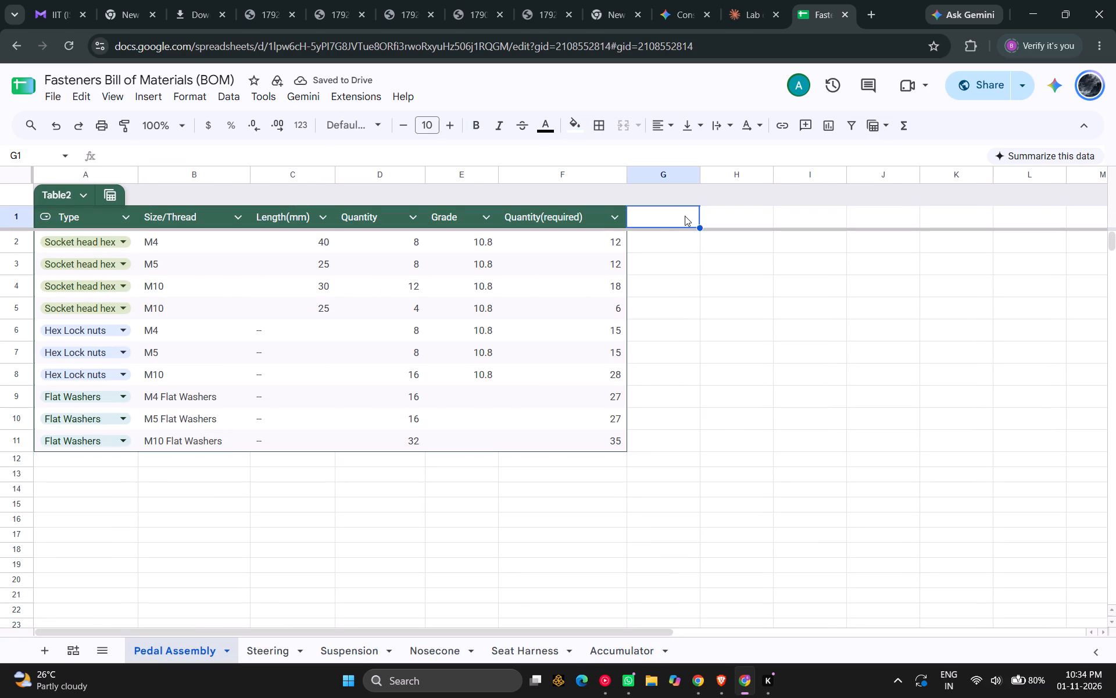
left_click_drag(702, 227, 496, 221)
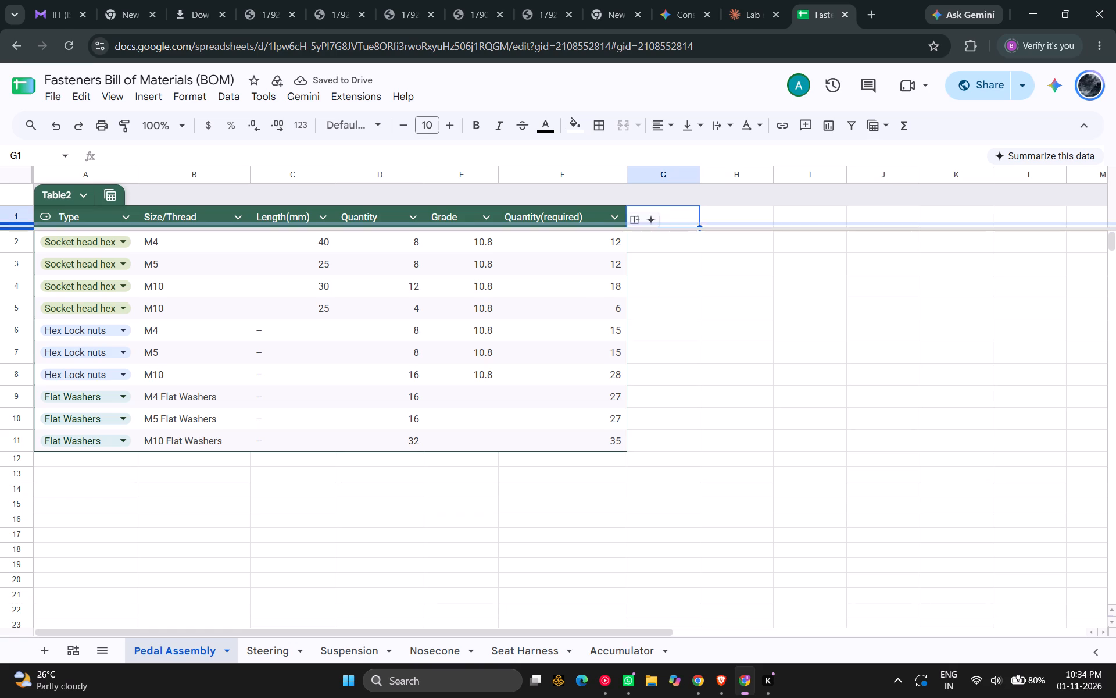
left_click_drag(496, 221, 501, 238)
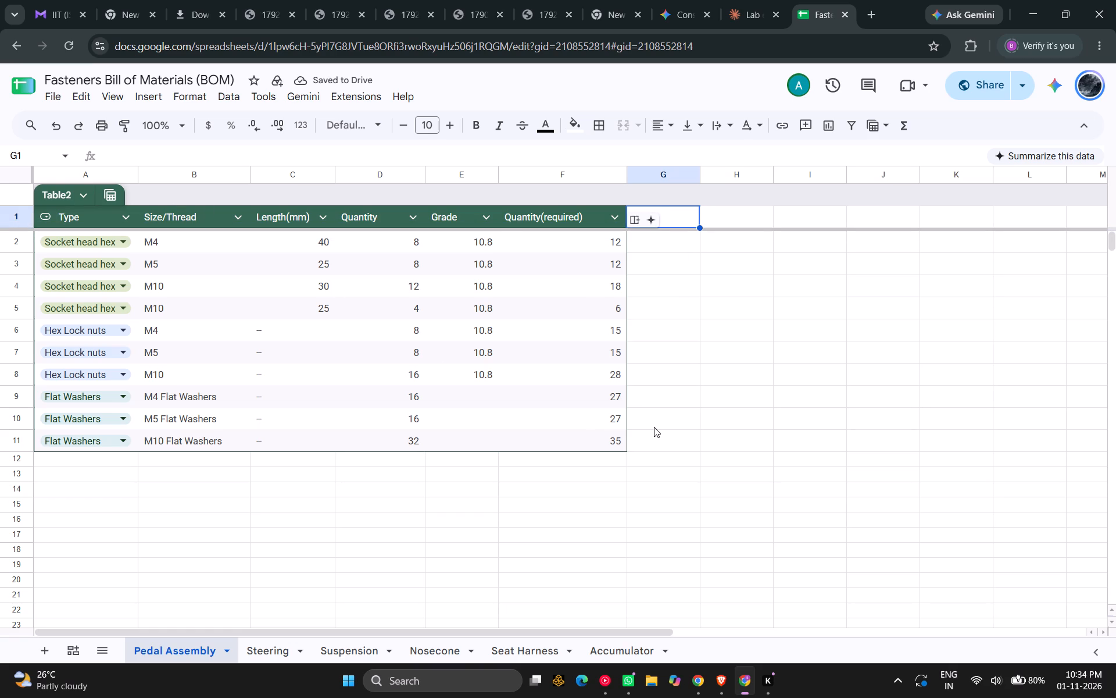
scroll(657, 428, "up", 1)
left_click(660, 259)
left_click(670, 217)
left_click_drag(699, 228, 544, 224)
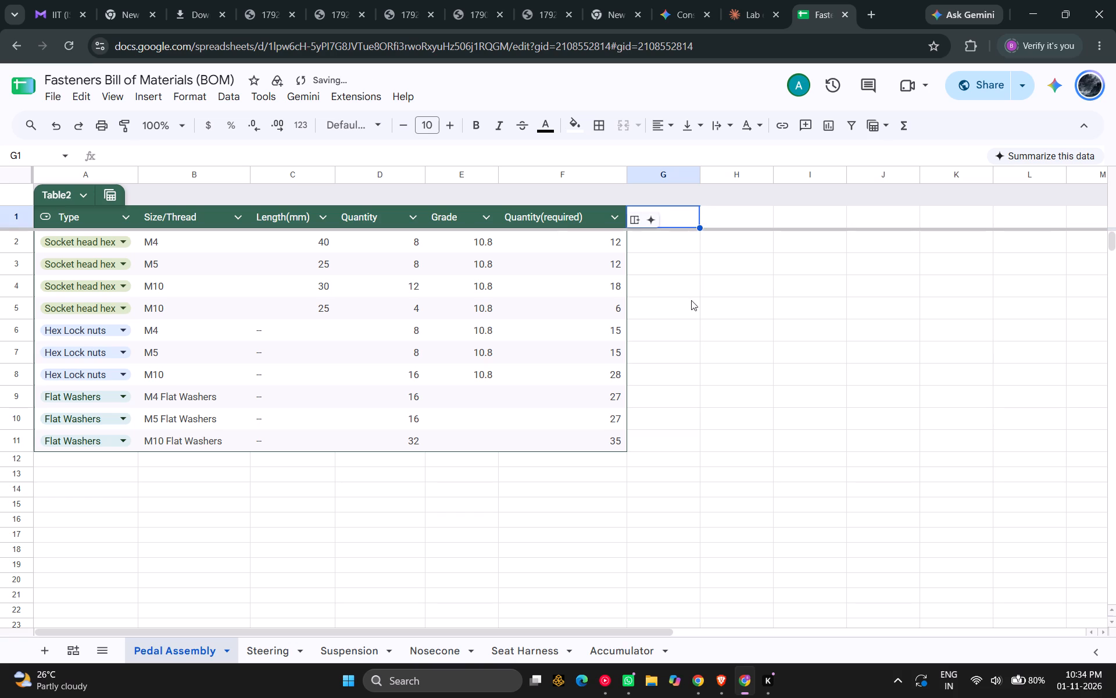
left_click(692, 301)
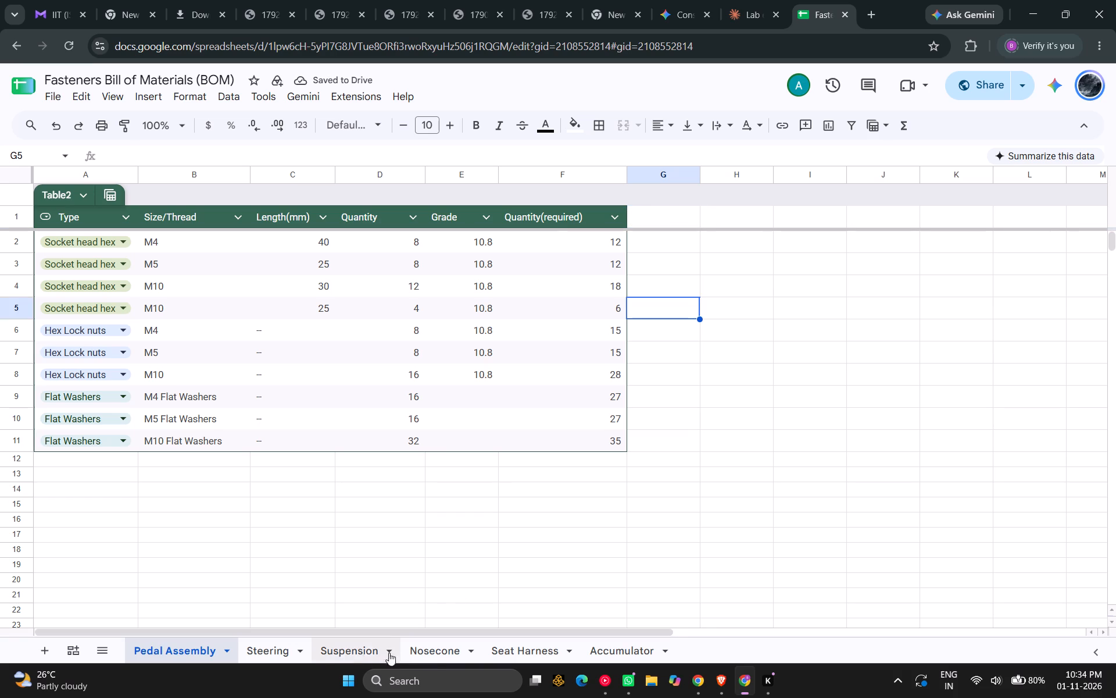
Enter "Types" as the first column header in cell A1 of the Nosecone sheet.
left_click(434, 650)
double_click(70, 190)
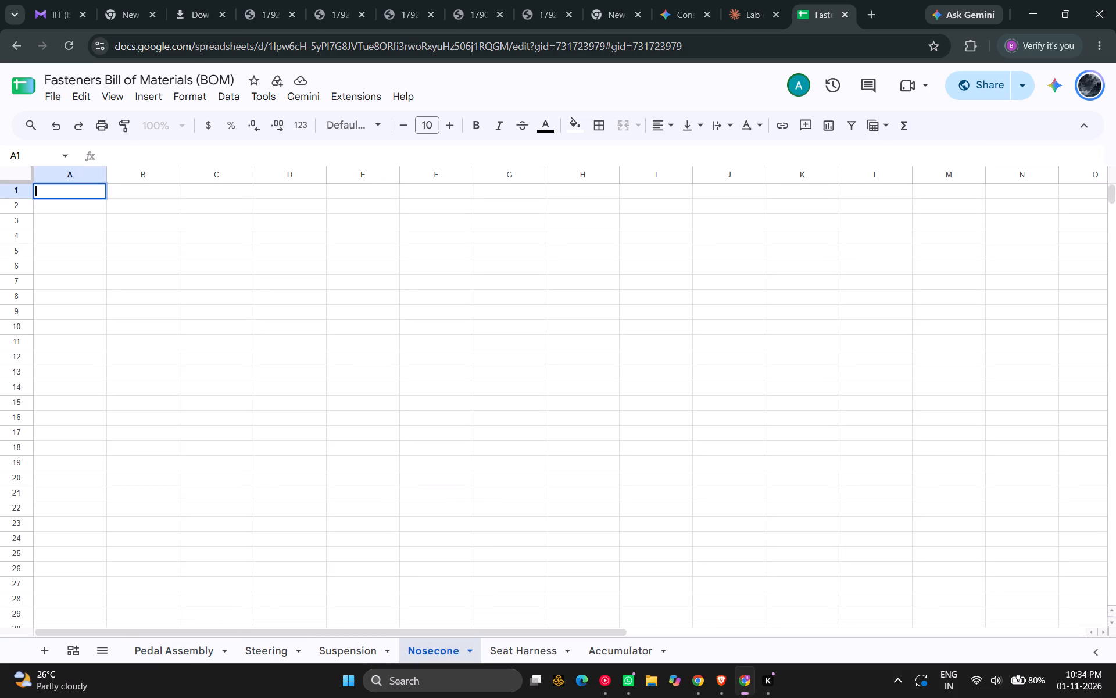
type("Type")
key("s")
key("Right")
Copy the "Size/Thread" header text from the Pedal Assembly sheet into cell B1 of the Nosecone sheet.
double_click(121, 186)
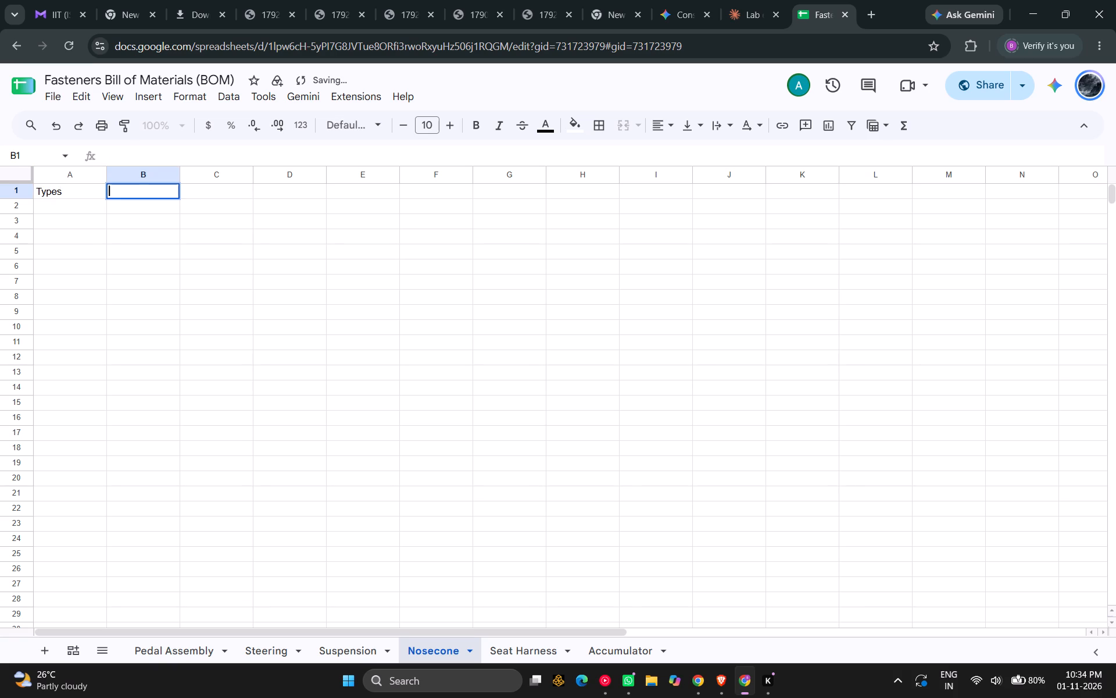
left_click(183, 657)
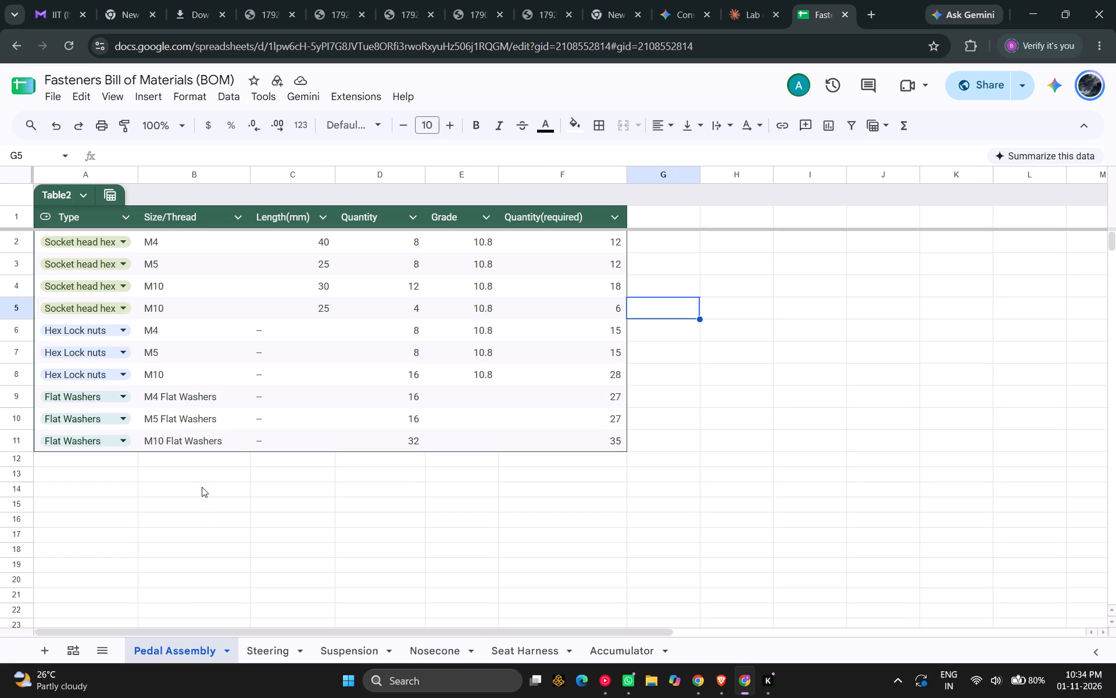
double_click(180, 216)
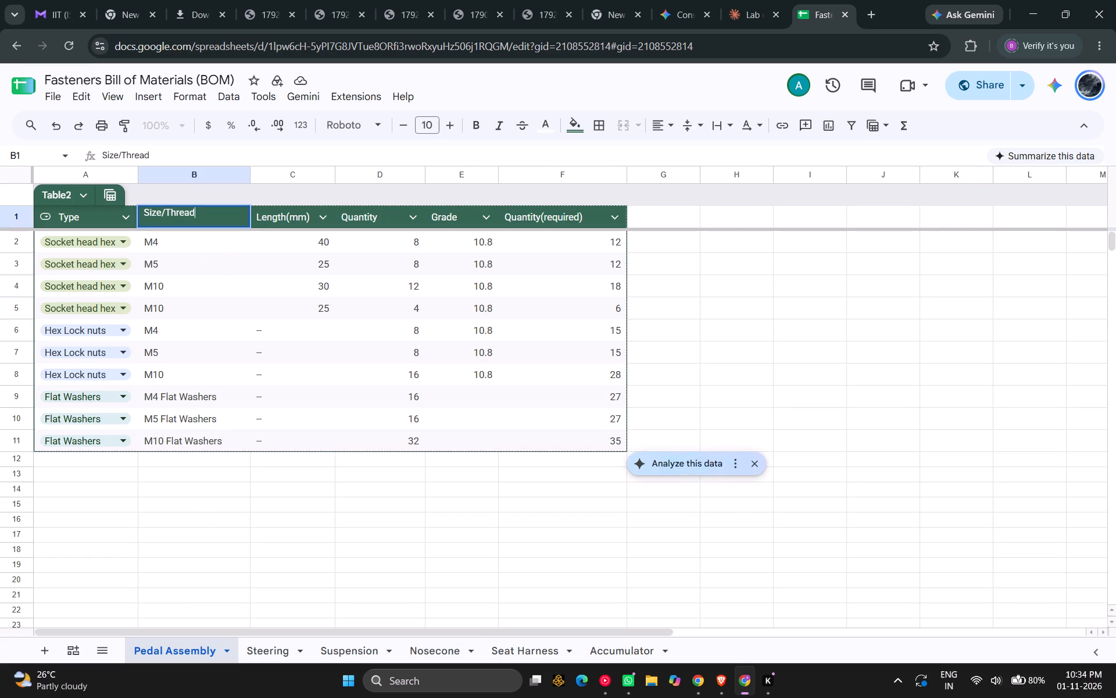
key("ctrl+a")
key("ctrl+c")
key("ctrl+c")
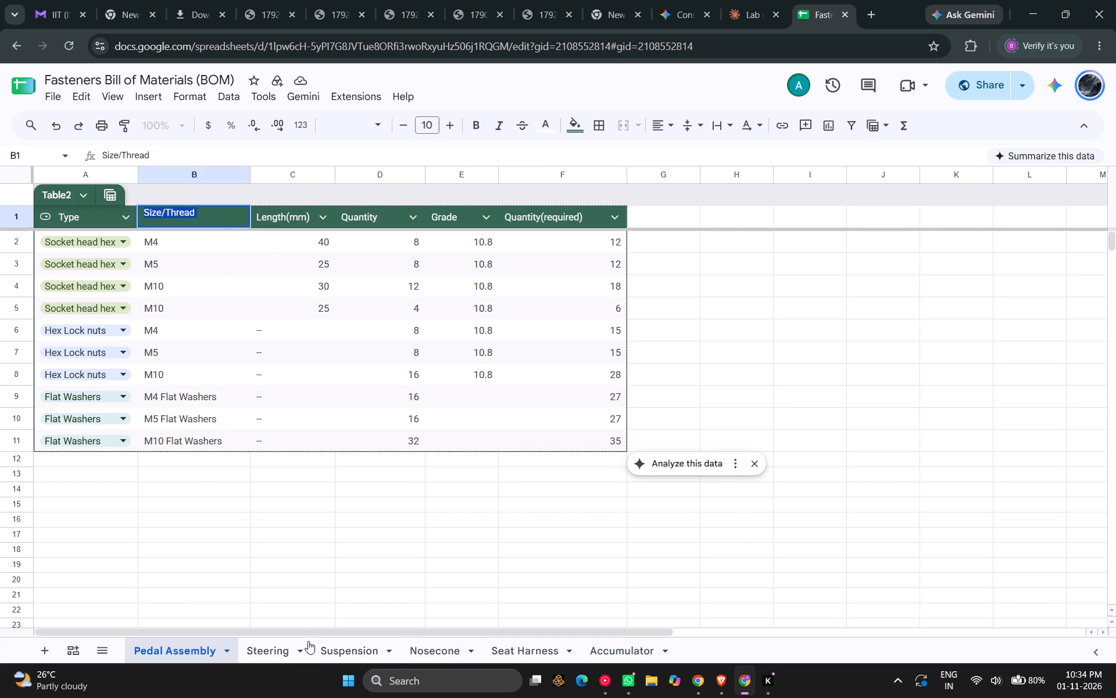
left_click(344, 649)
left_click(423, 650)
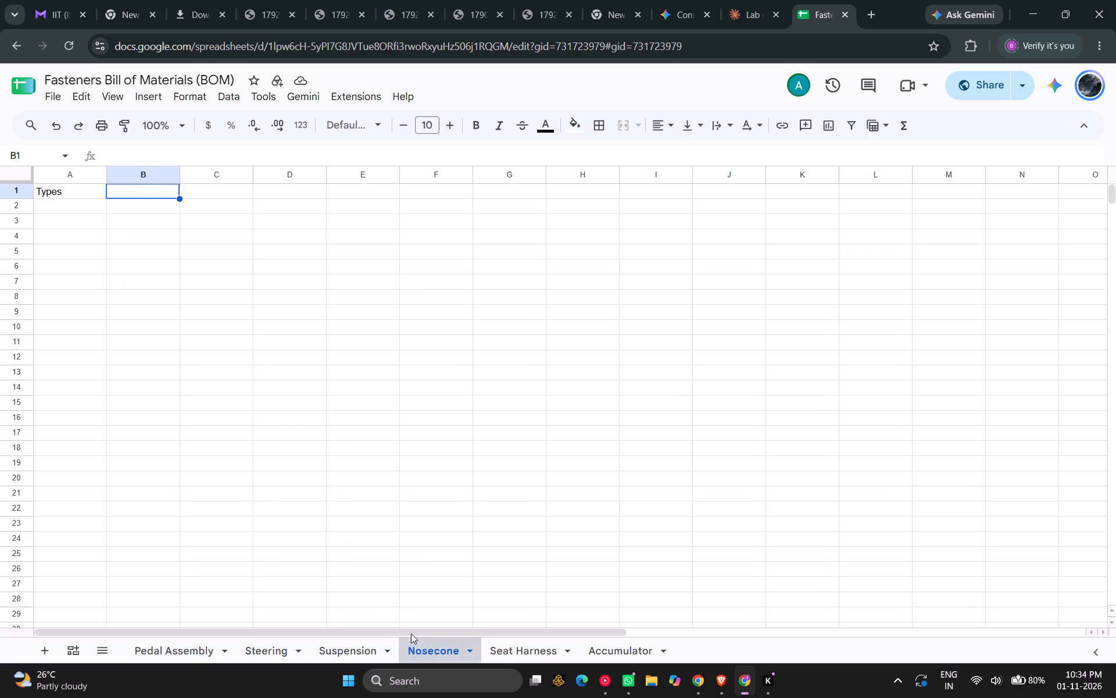
double_click(133, 190)
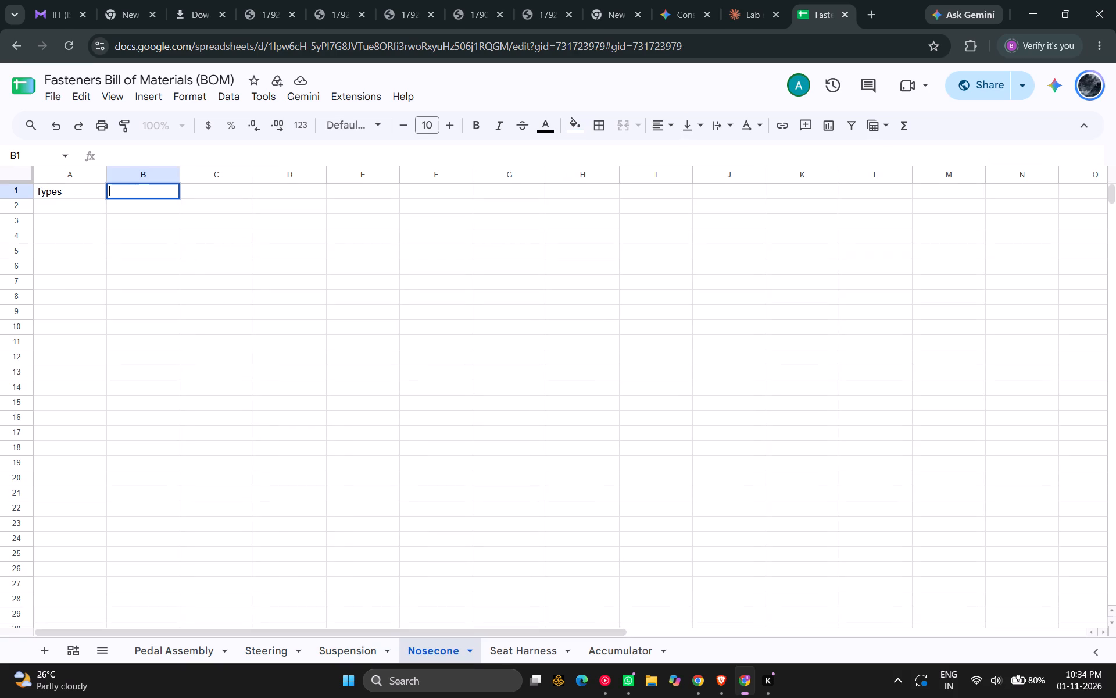
key("ctrl+v")
Check the Pedal Assembly headers and enter "Length(mm)" in cell C1 of the Nosecone sheet.
double_click(222, 190)
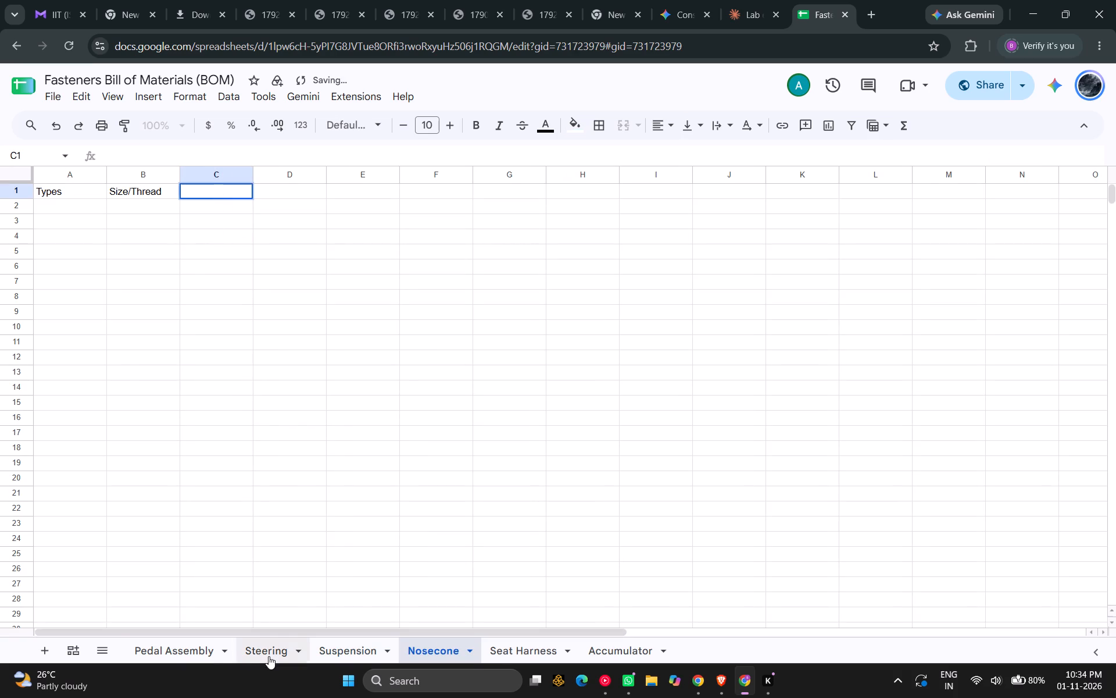
left_click(180, 657)
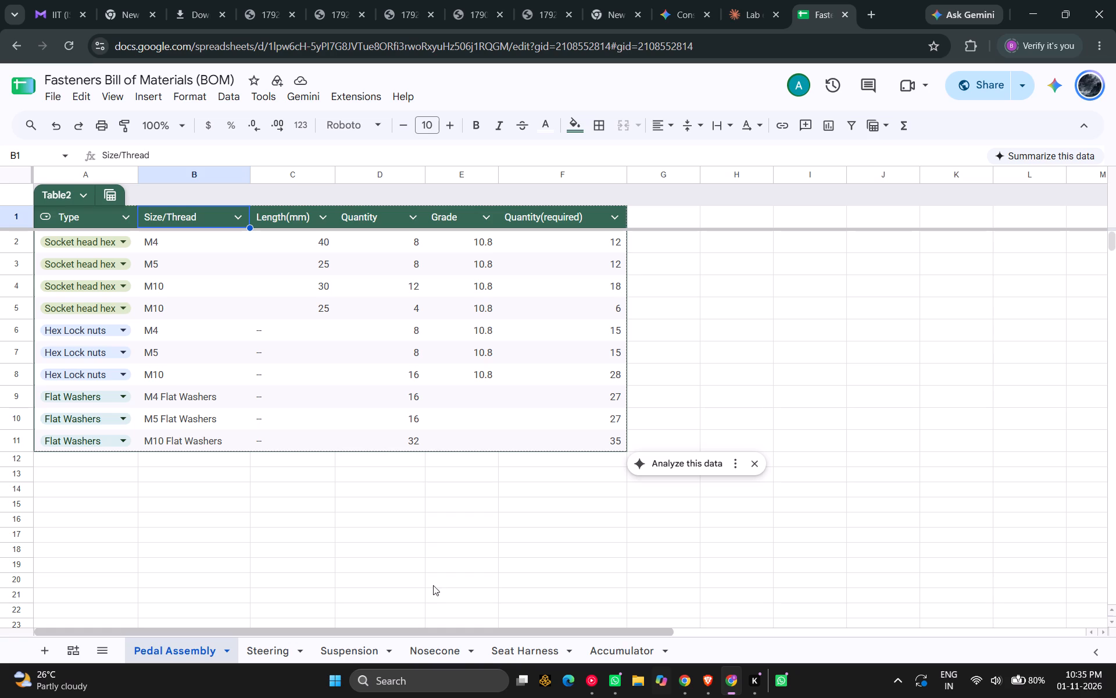
left_click(335, 655)
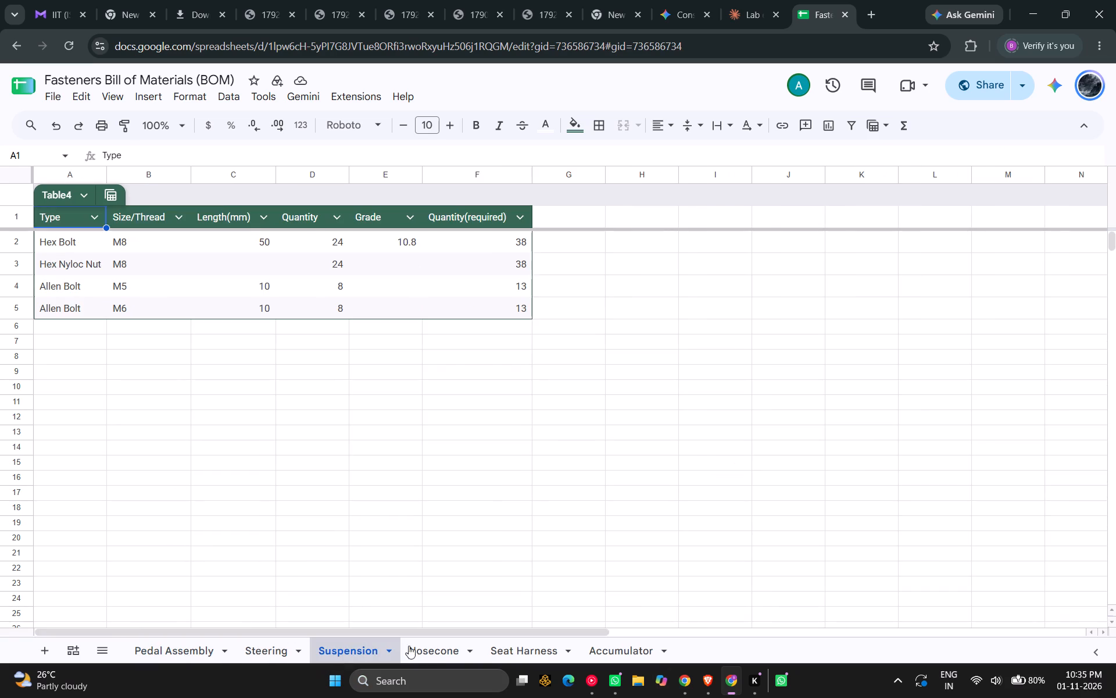
left_click(430, 651)
double_click(237, 194)
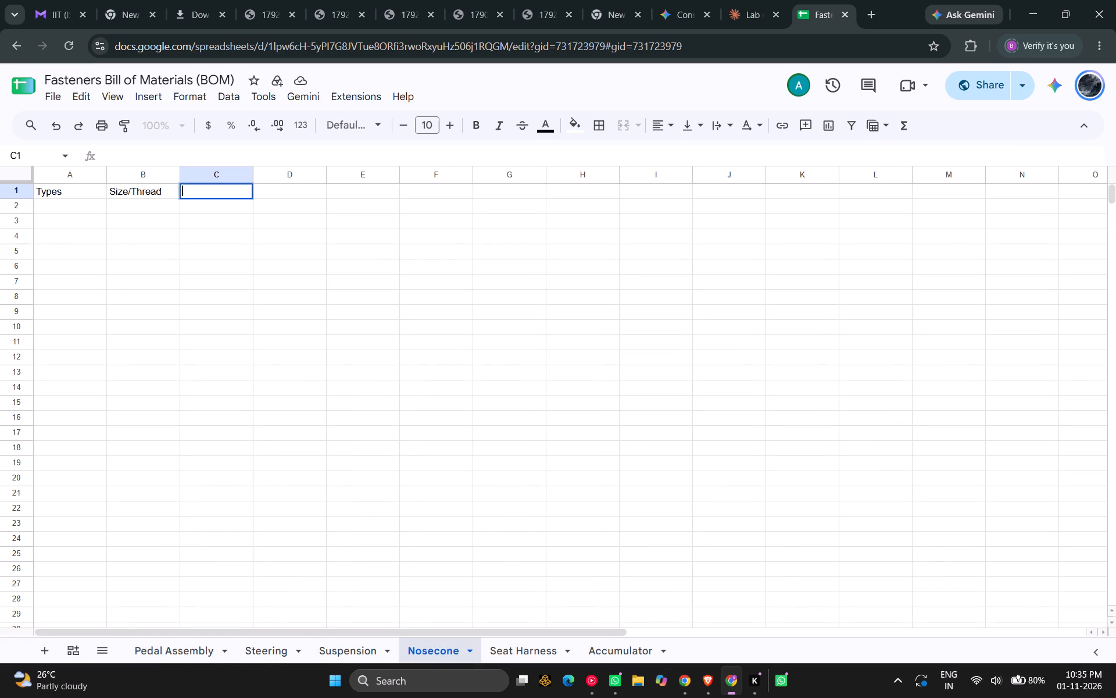
key("shift+l")
key("e")
type("ngth")
key("shift+parenleft")
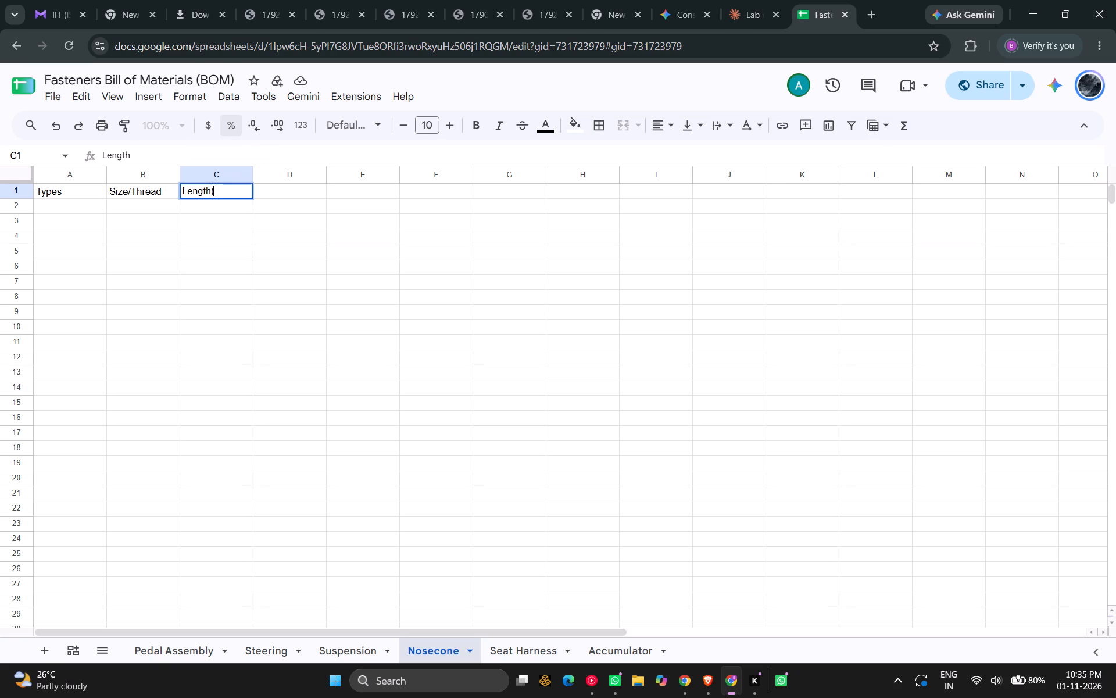
type("mm)")
key("Right")
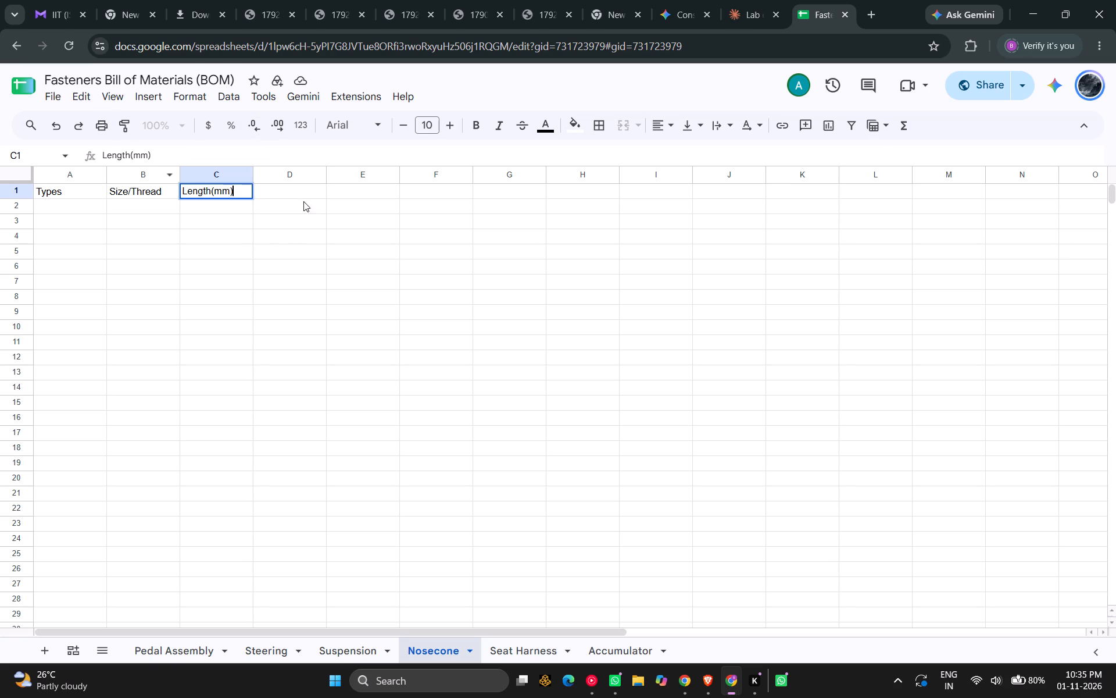
left_click(303, 176)
Copy the "Quantity" header text from the Pedal Assembly sheet into cell D1 of the Nosecone sheet.
double_click(294, 199)
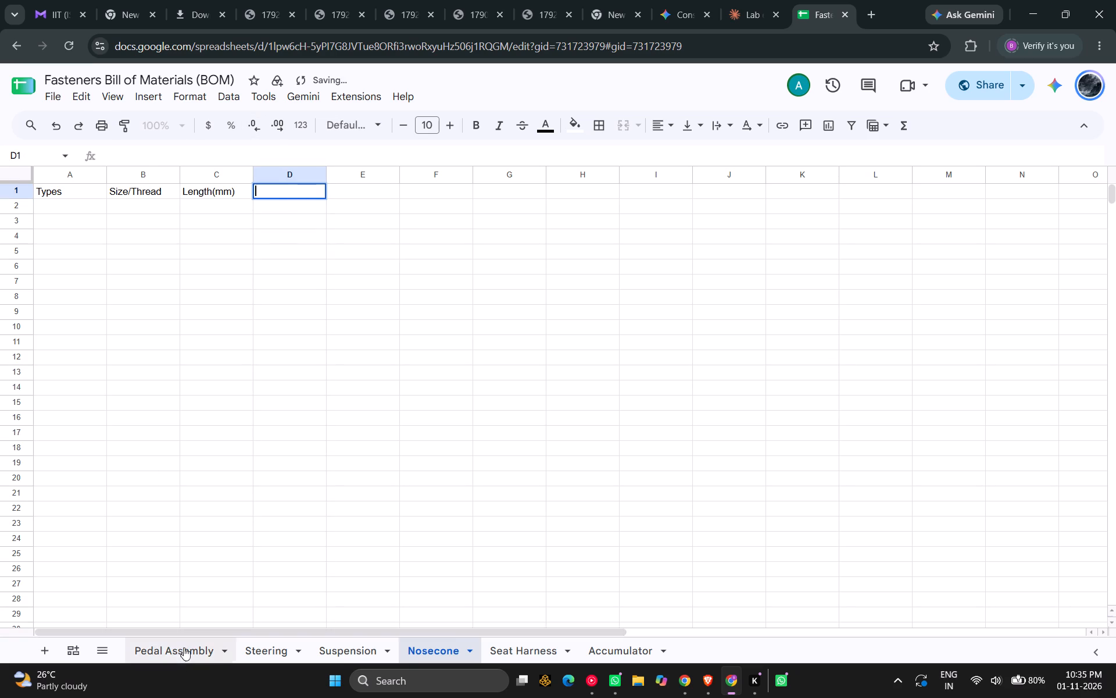
left_click_drag(183, 652, 180, 658)
double_click(384, 220)
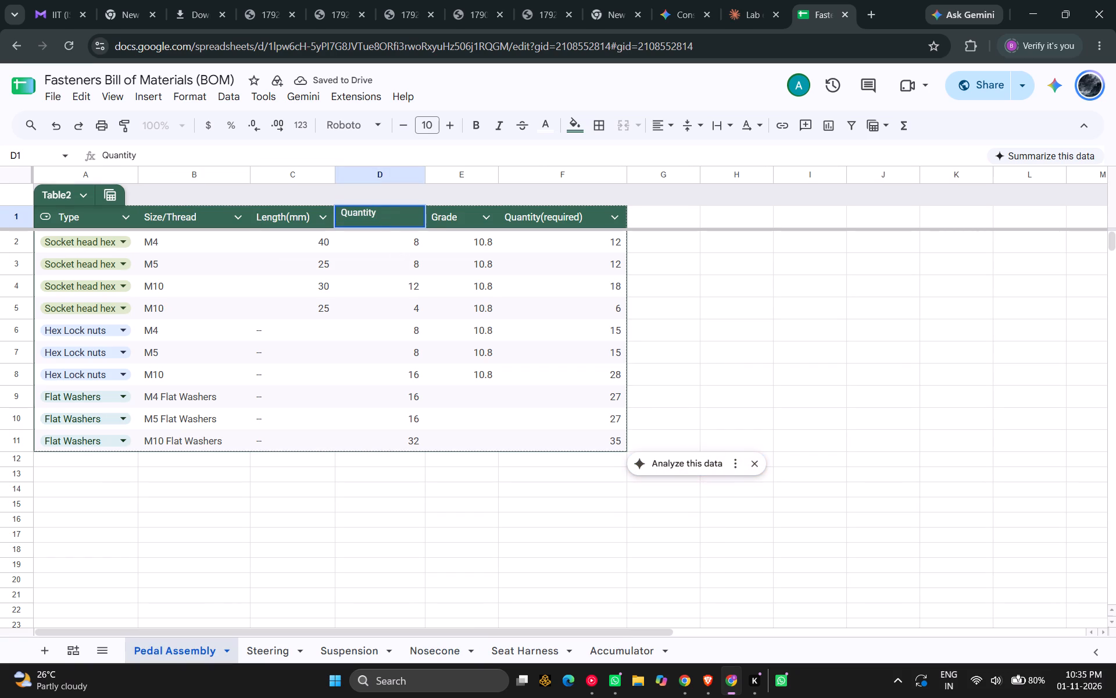
key("ctrl+a")
key("ctrl+c")
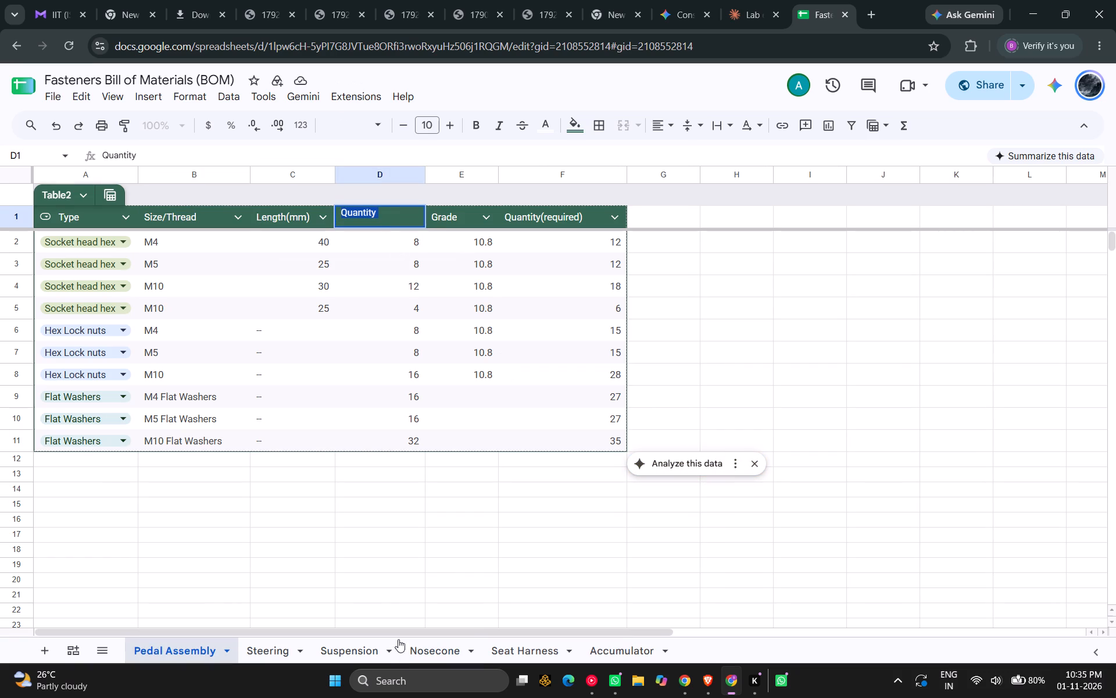
left_click(411, 647)
double_click(284, 189)
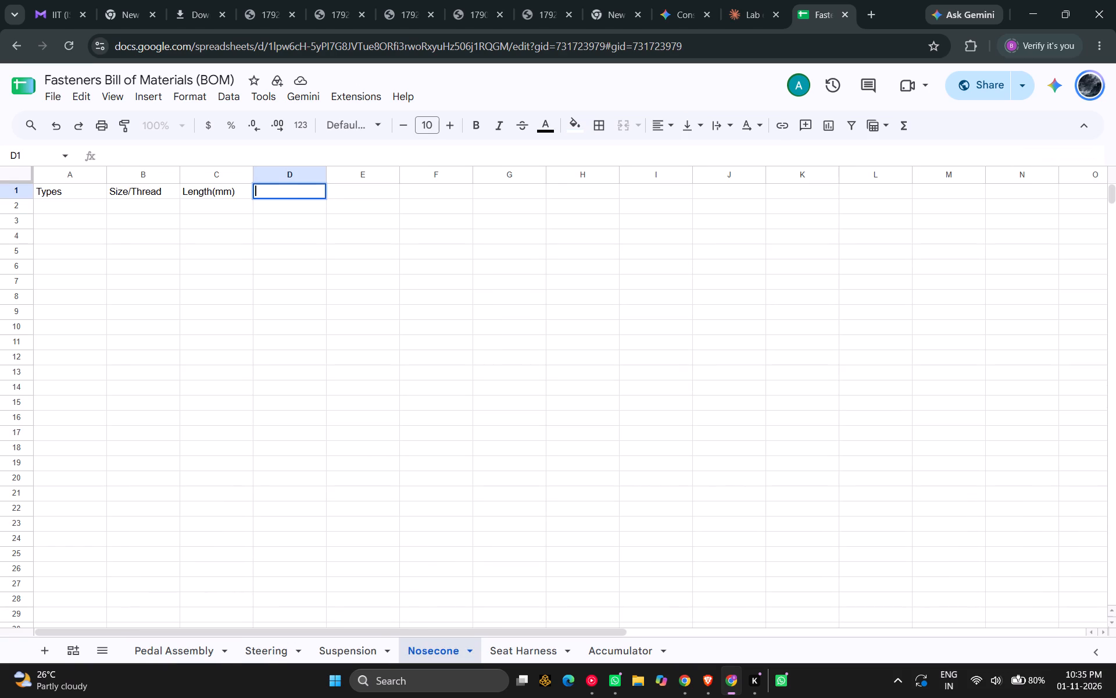
key("ctrl+v")
Copy the "Grade" header text from the Pedal Assembly sheet into cell E1 of the Nosecone sheet.
left_click(164, 649)
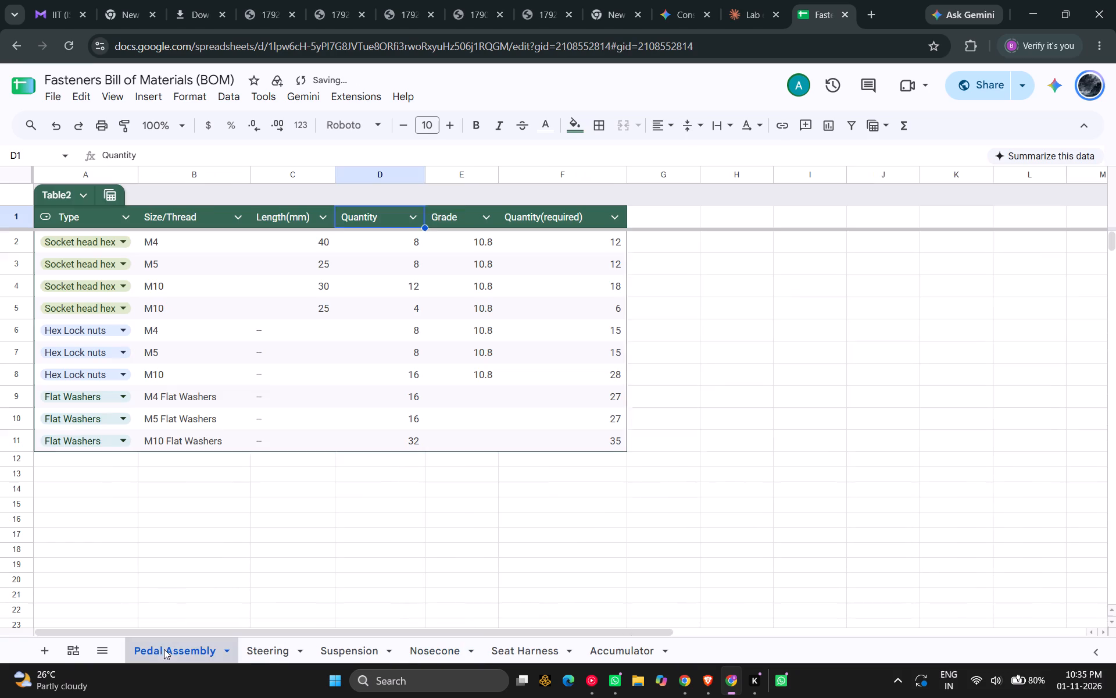
double_click(463, 209)
key("ctrl+a")
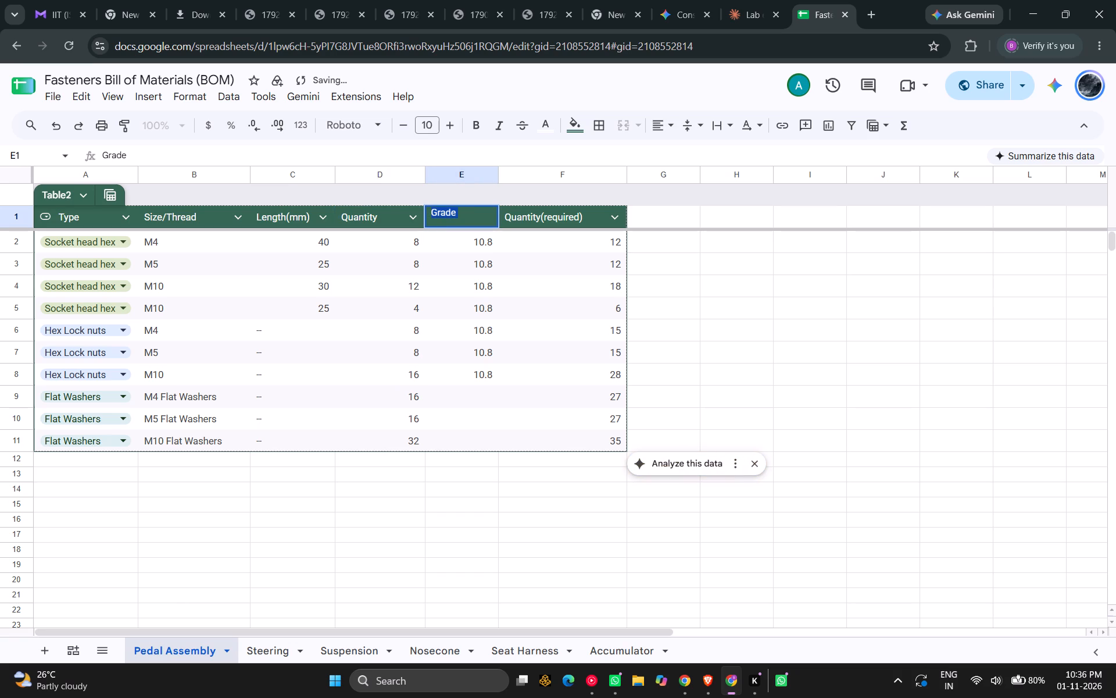
key("ctrl+c")
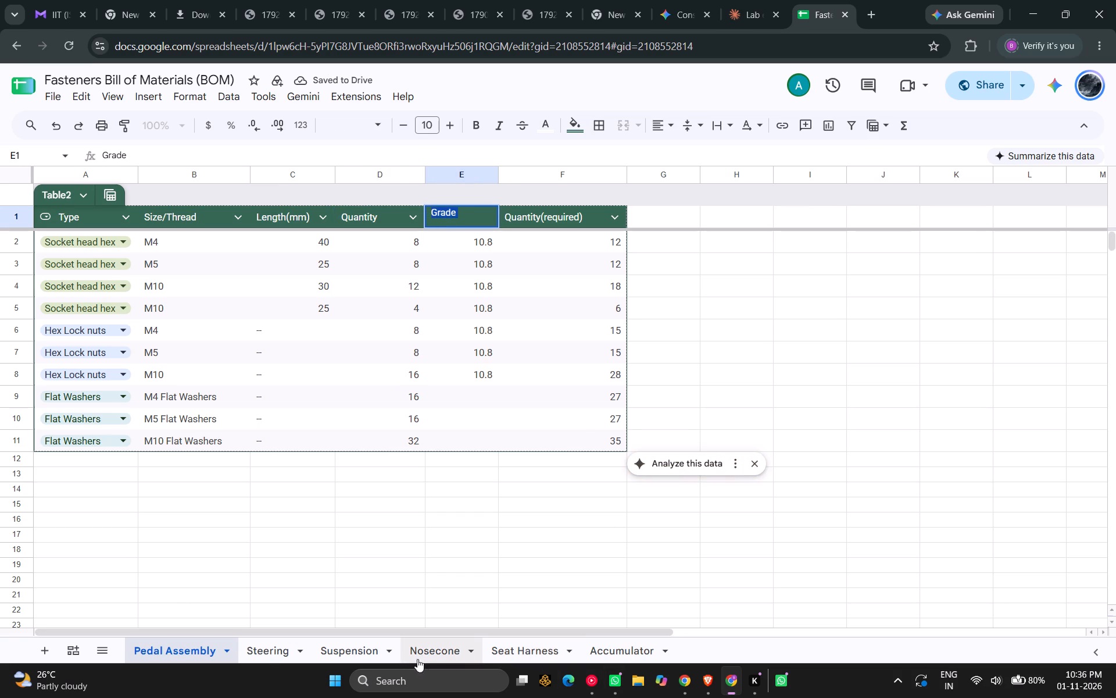
left_click(423, 657)
double_click(349, 187)
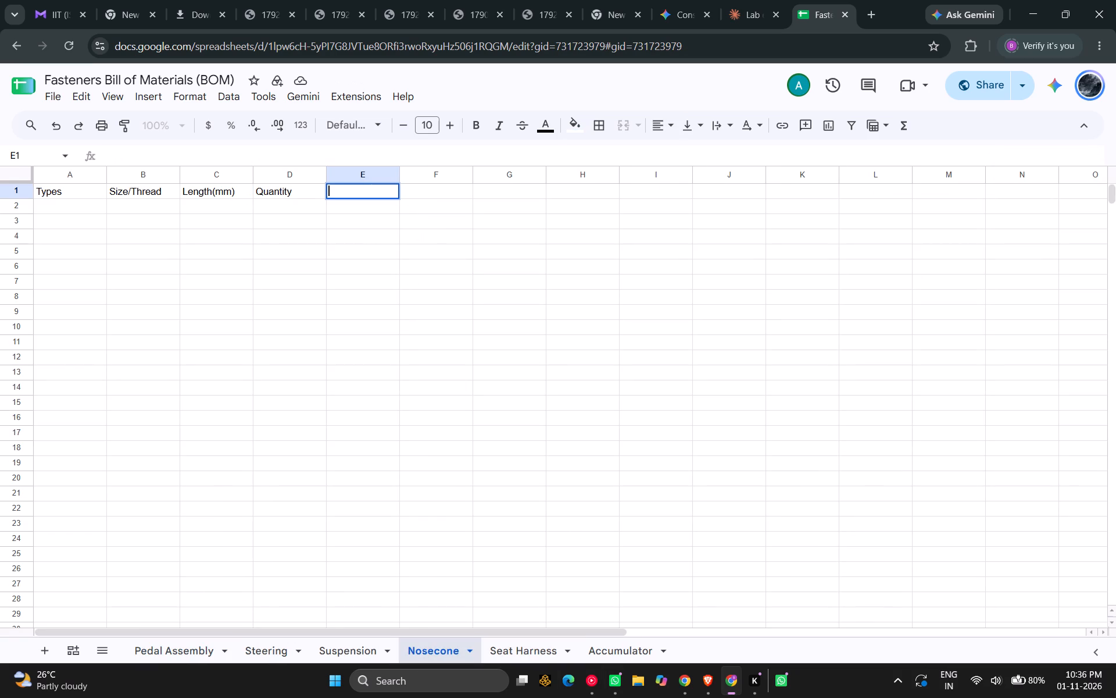
key("ctrl+v")
Copy the "Quantity(required)" header text from the Pedal Assembly sheet into cell F1 of the Nosecone sheet.
left_click(172, 647)
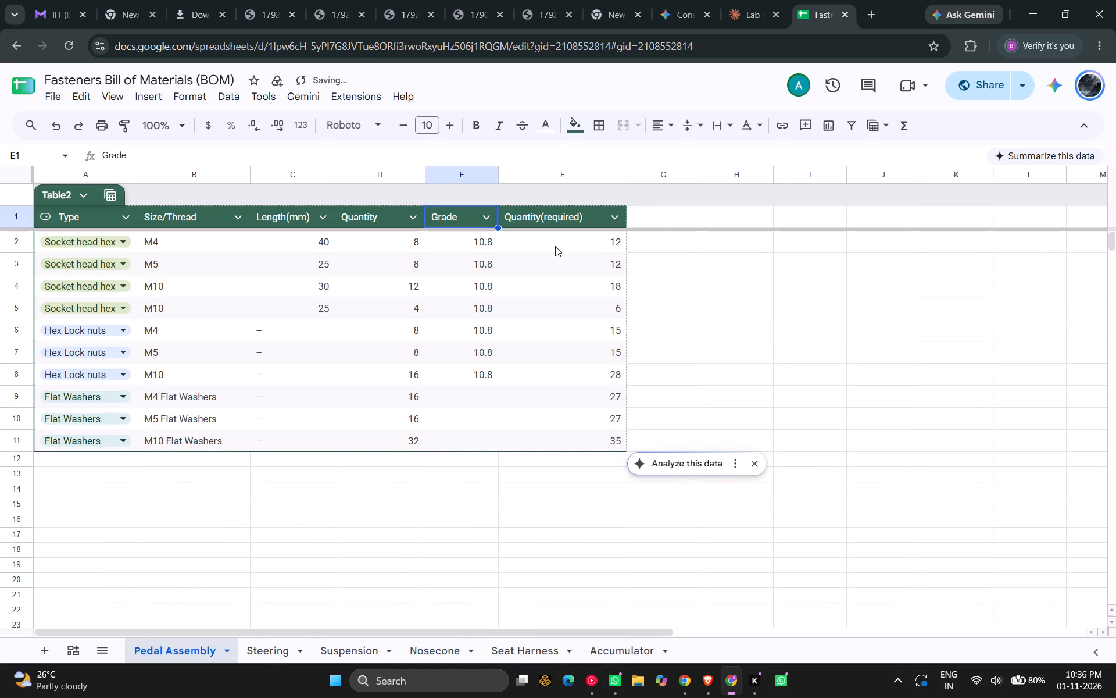
double_click(570, 207)
double_click(572, 212)
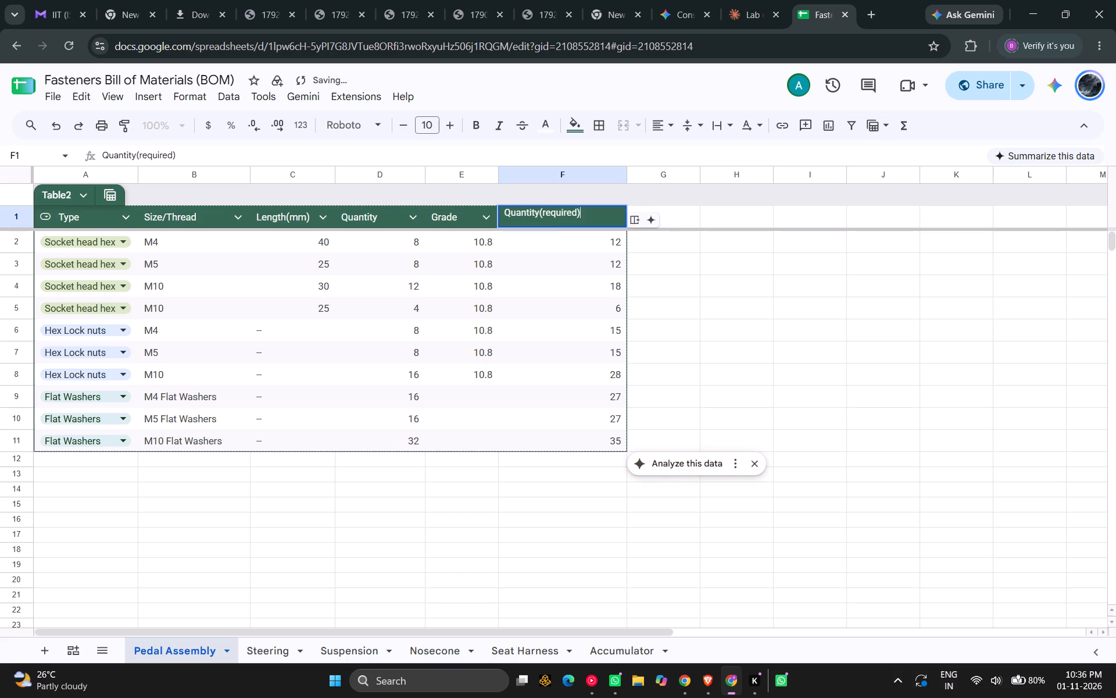
key("ctrl+a")
key("ctrl+c")
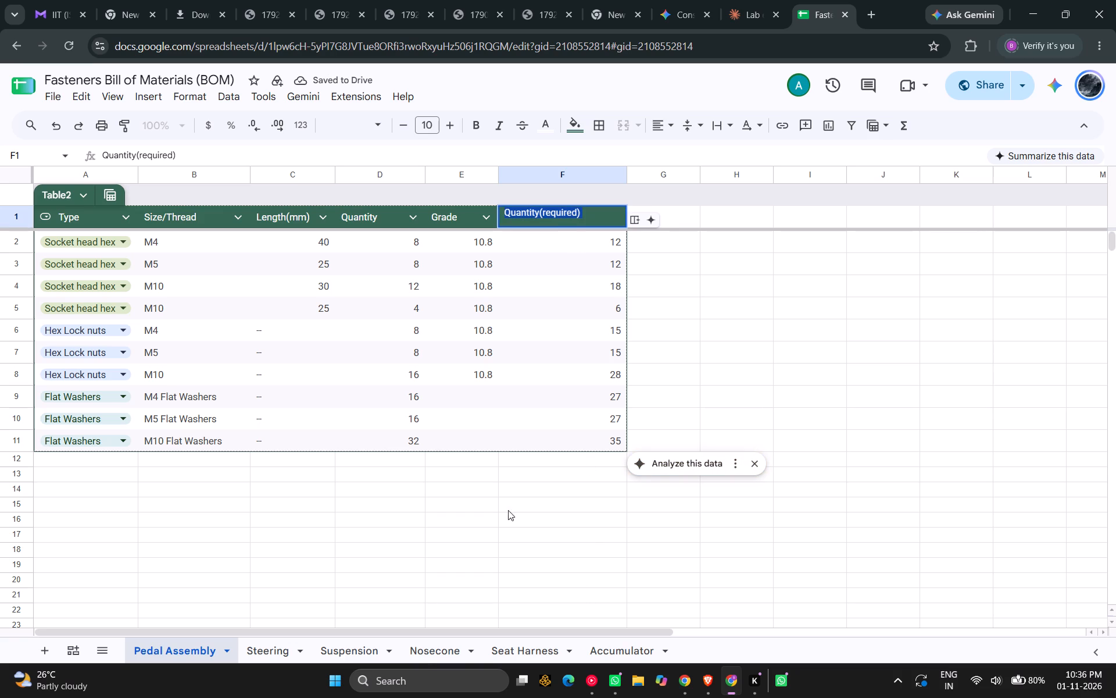
left_click(423, 651)
double_click(449, 192)
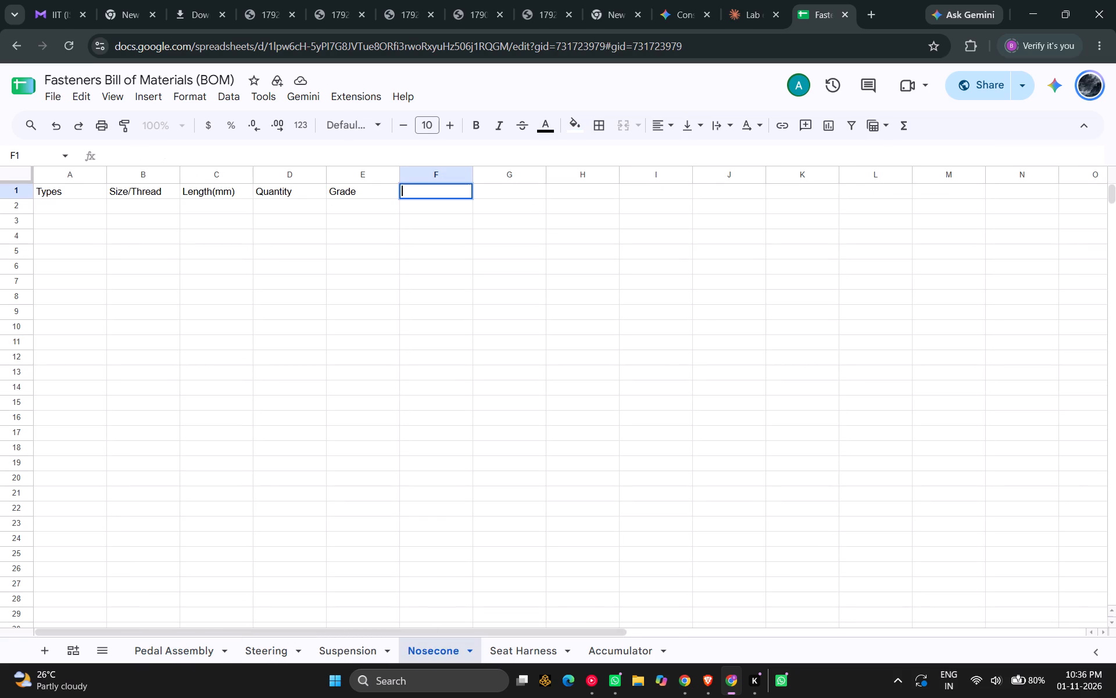
key("ctrl+v")
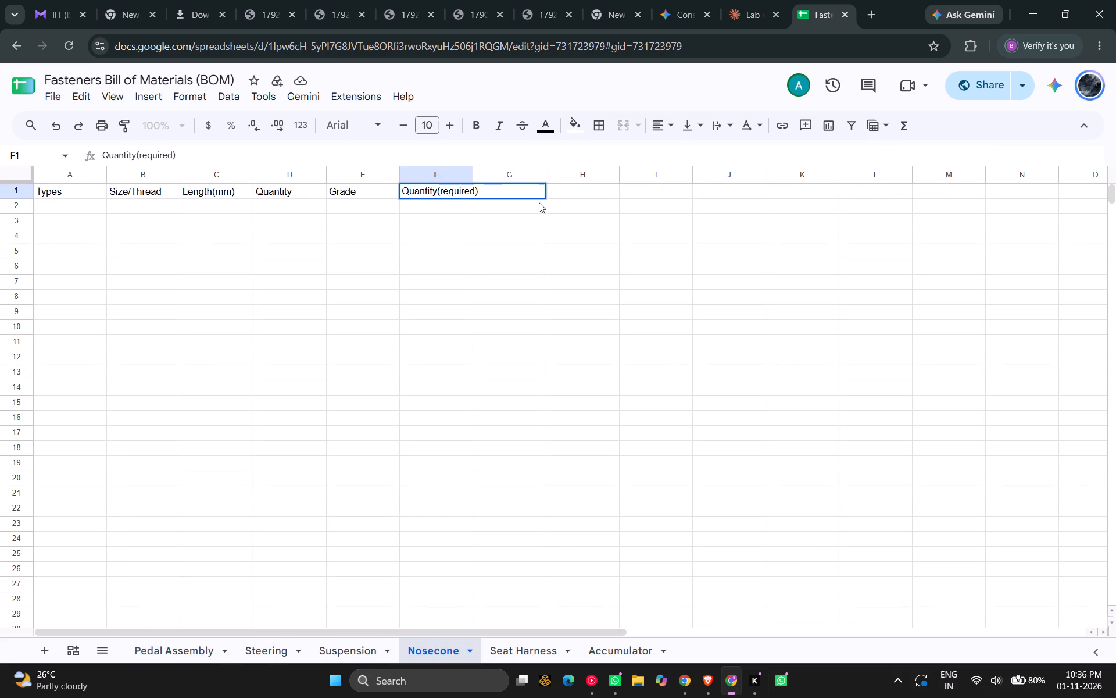
Widen column F of the Nosecone sheet to fit the "Quantity(required)" header within the column.
left_click_drag(474, 170, 509, 170)
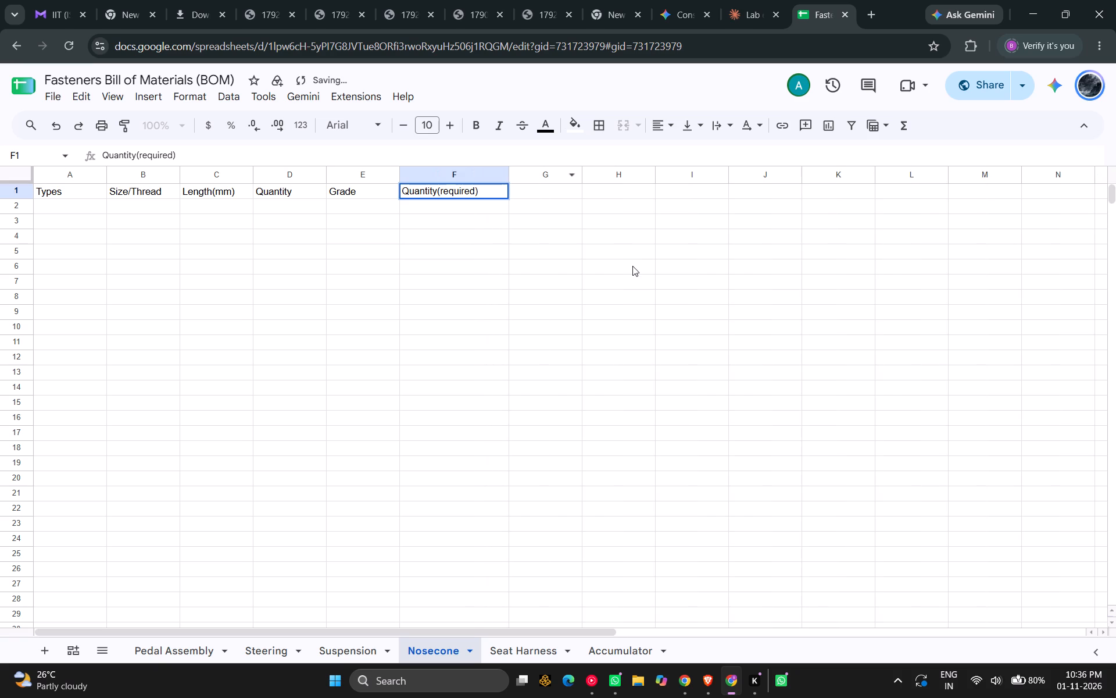
left_click(632, 266)
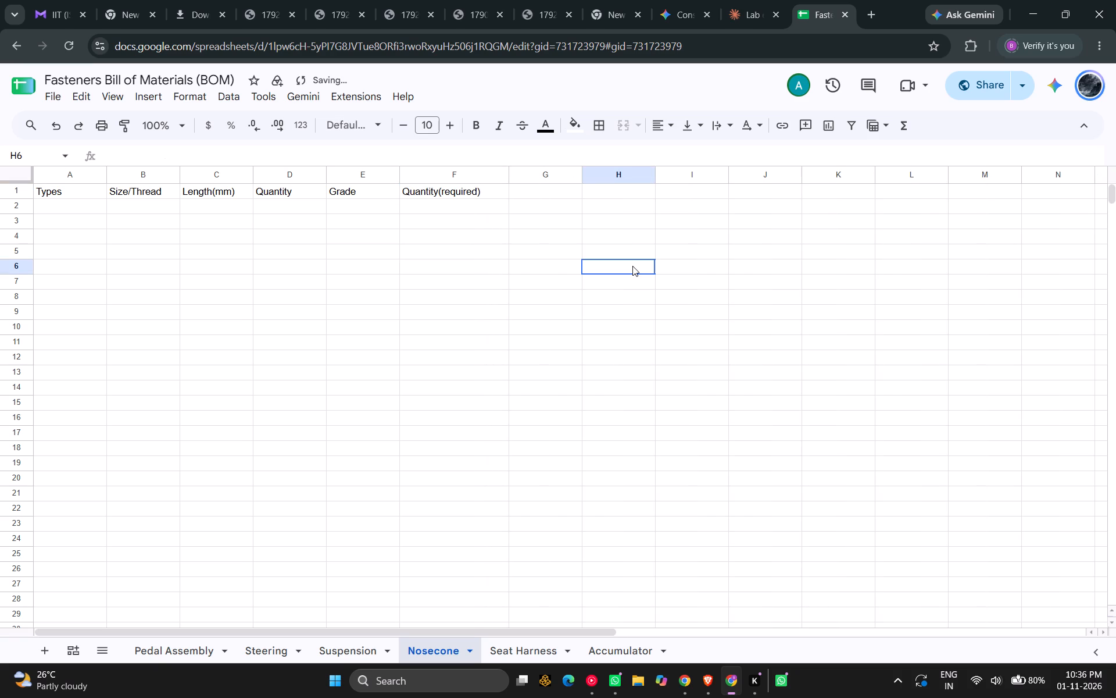
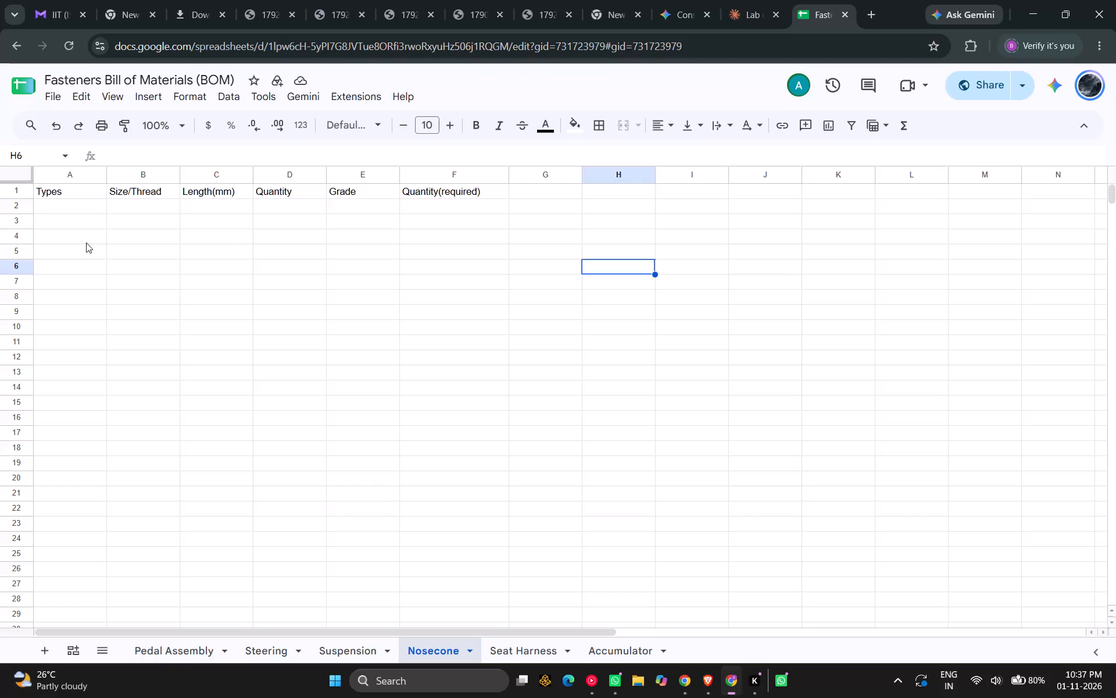
Copy the "Hex Bolt" text from cell A2 of the Steering sheet into cell A2 of the Nosecone sheet.
double_click(71, 210)
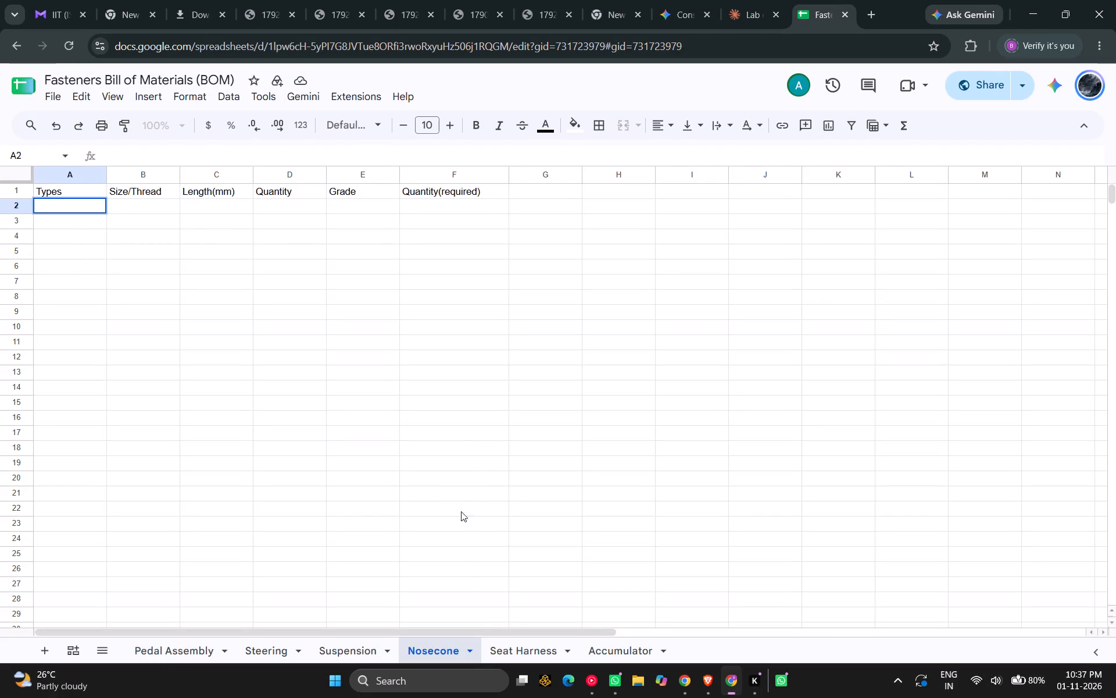
left_click(205, 659)
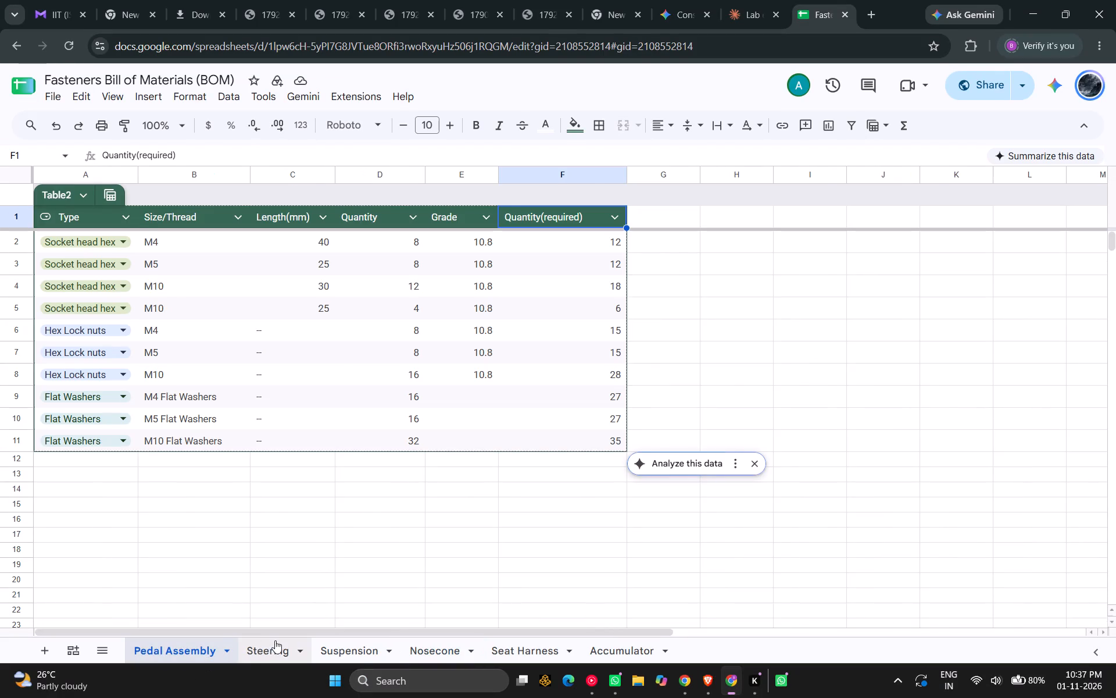
left_click(275, 640)
double_click(82, 247)
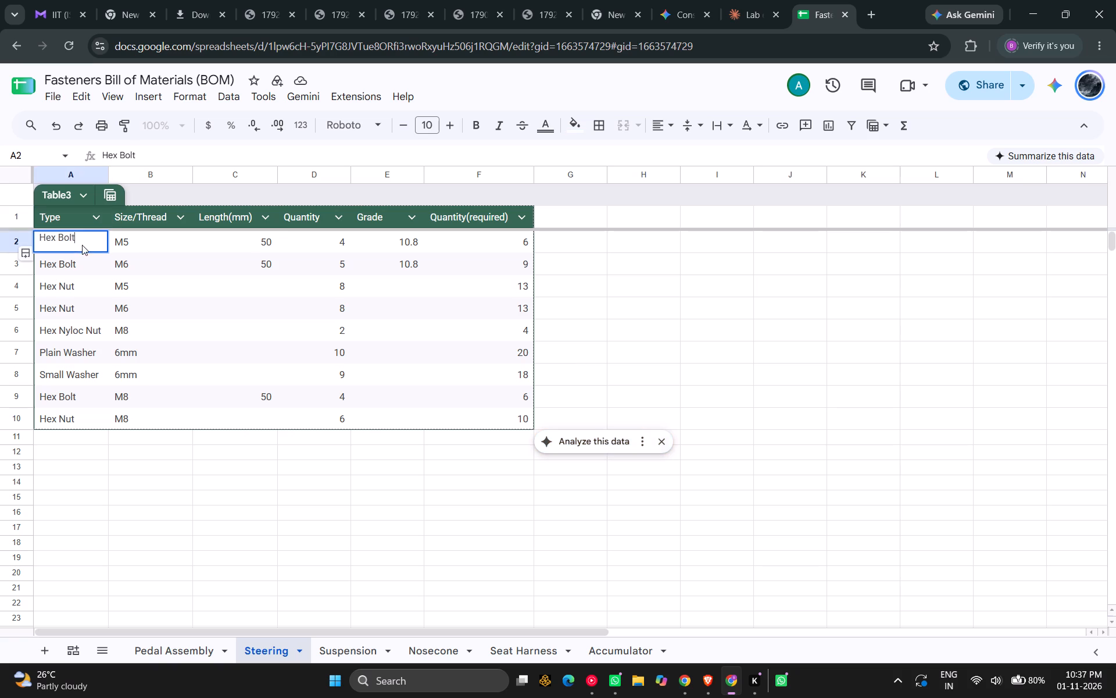
key("ctrl+a")
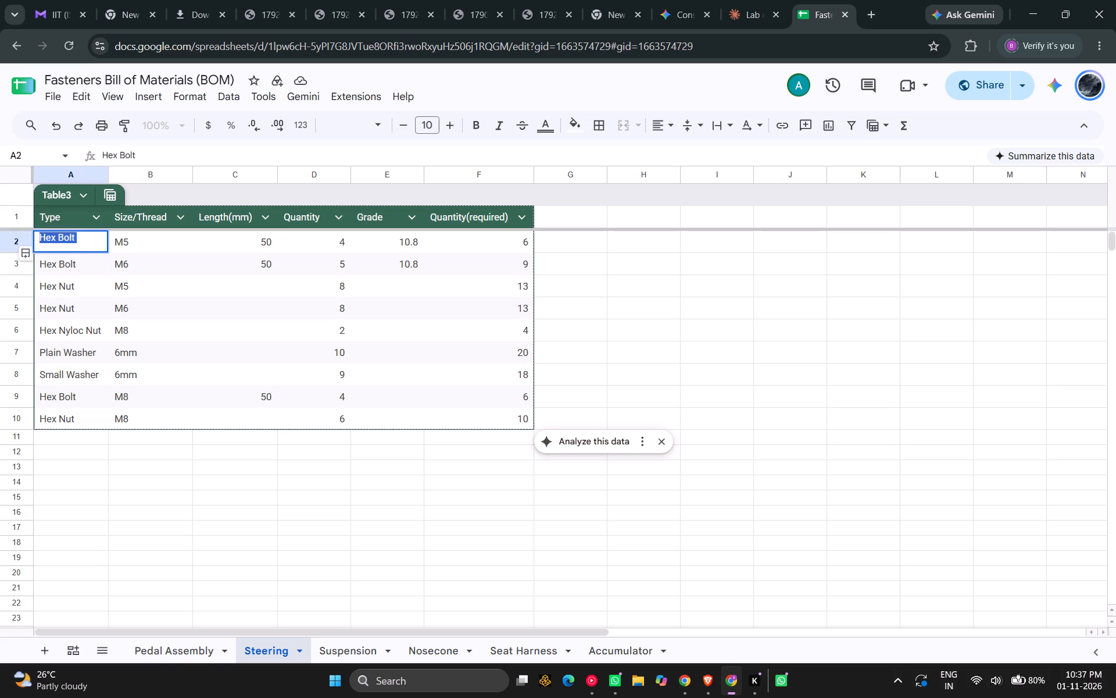
key("ctrl+c")
key("ctrl+c")
key("ctrl+c")
double_click(416, 656)
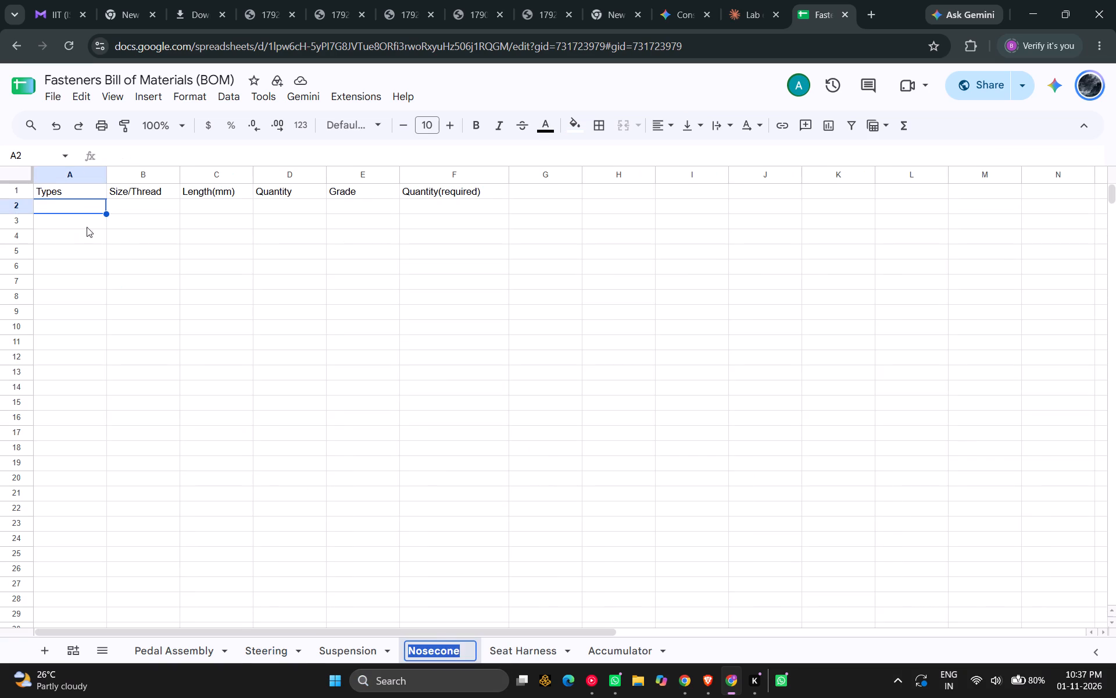
double_click(71, 211)
key("ctrl+v")
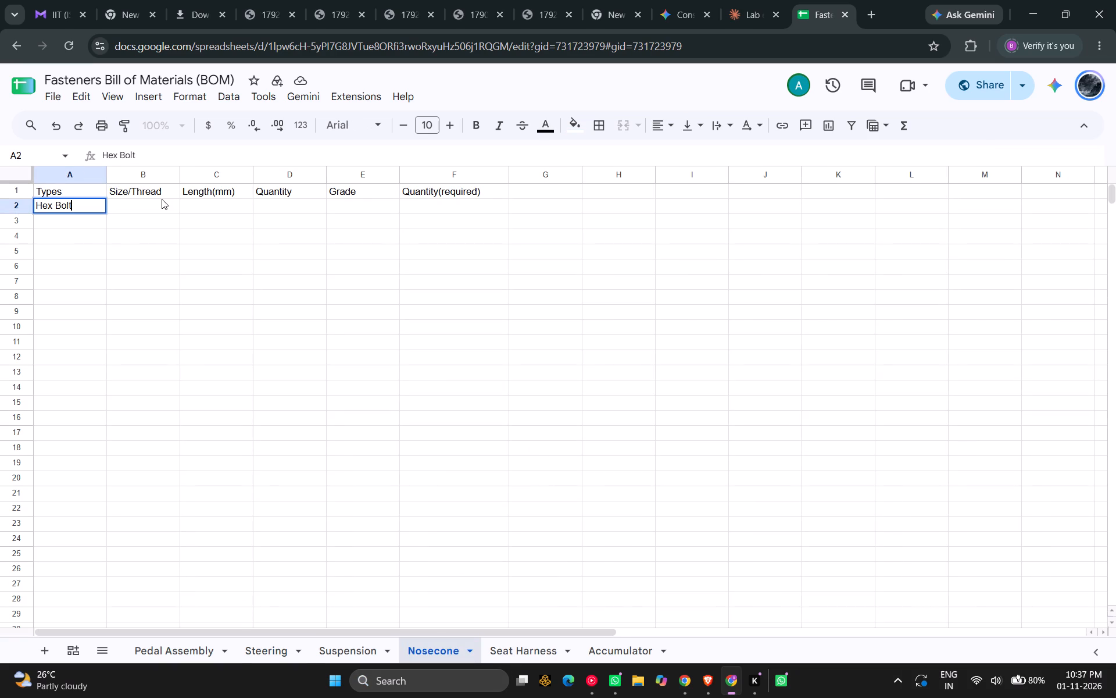
Enter M5 as the Size/Thread in cells B2 and B3 of the Nosecone sheet.
double_click(160, 200)
double_click(156, 204)
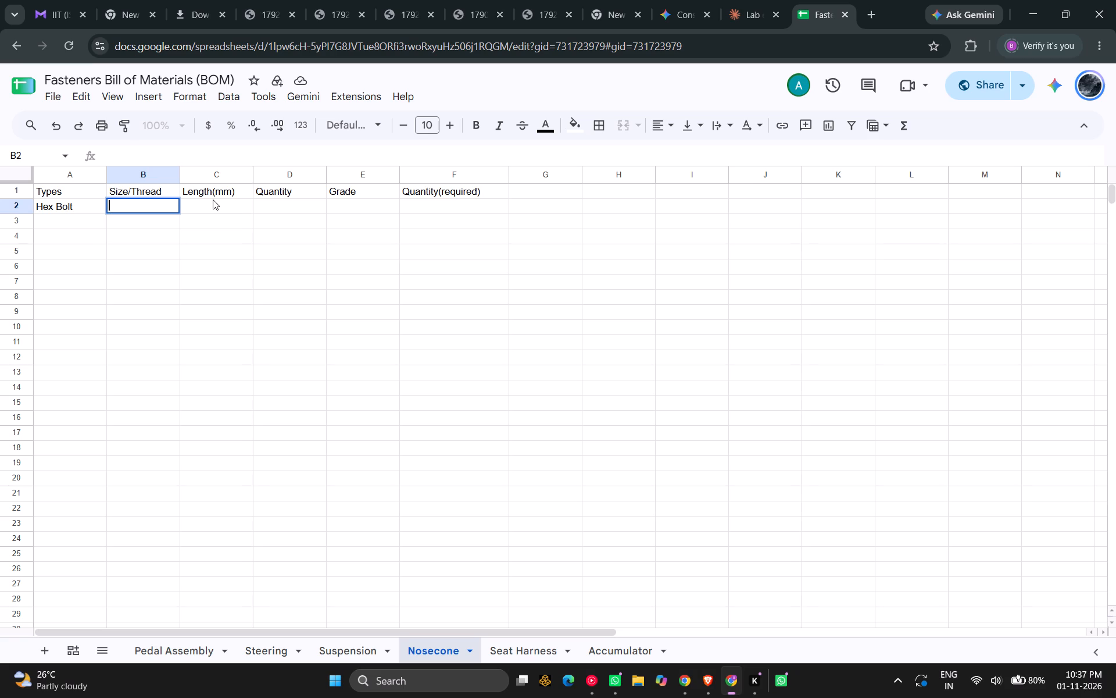
type("M5")
triple_click(162, 226)
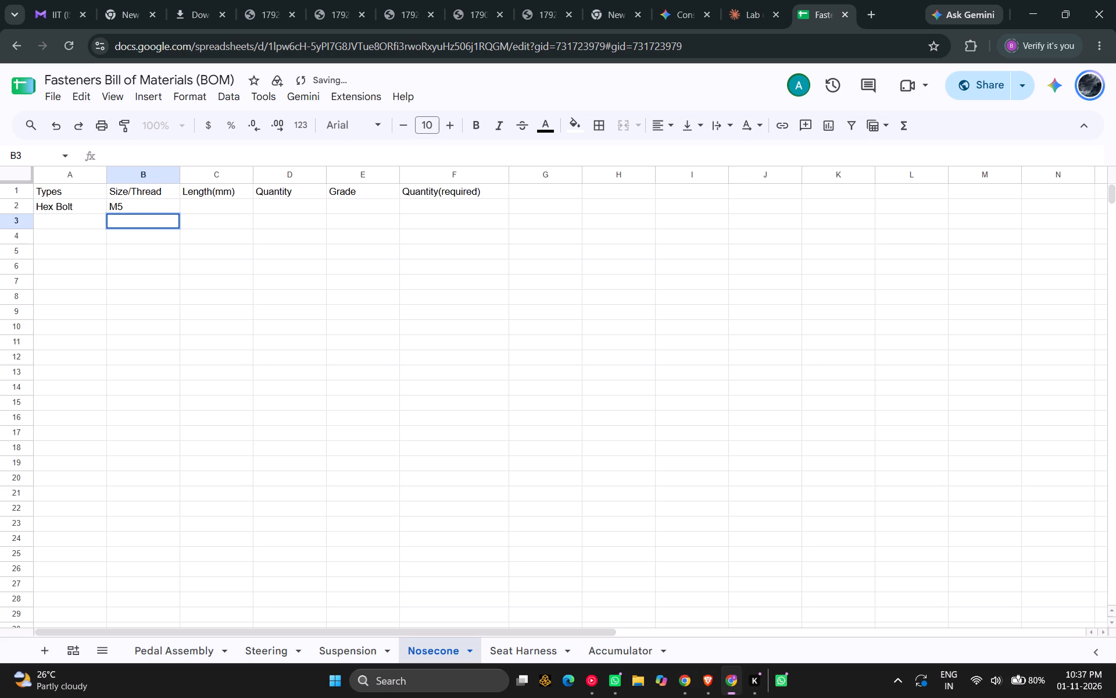
type("M5")
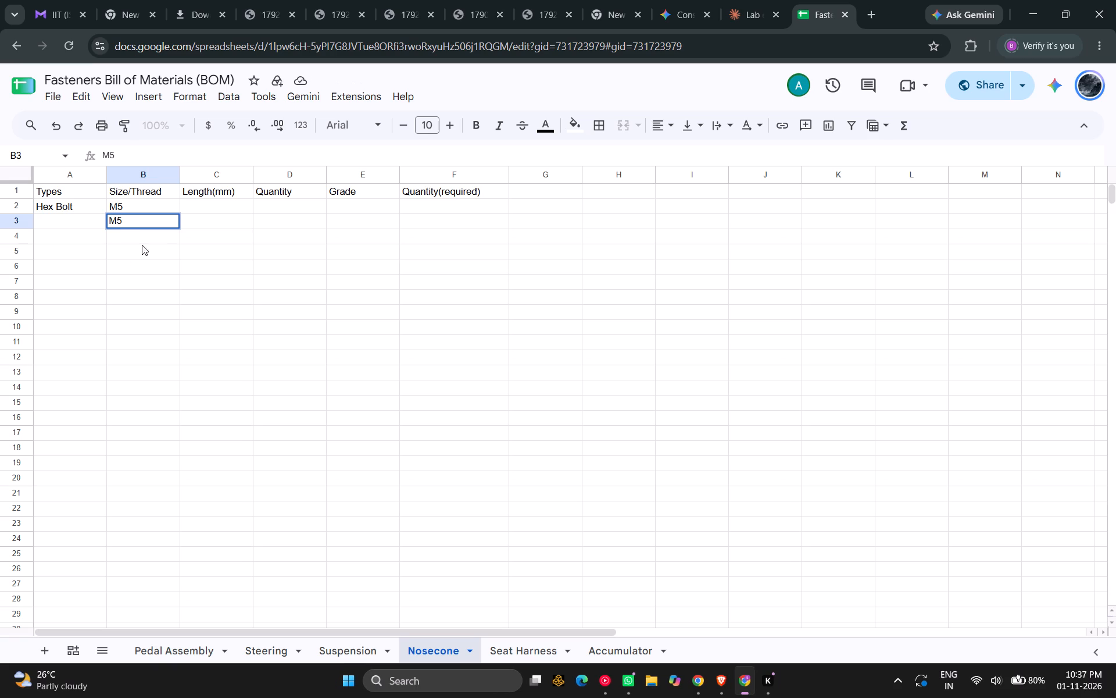
double_click(208, 204)
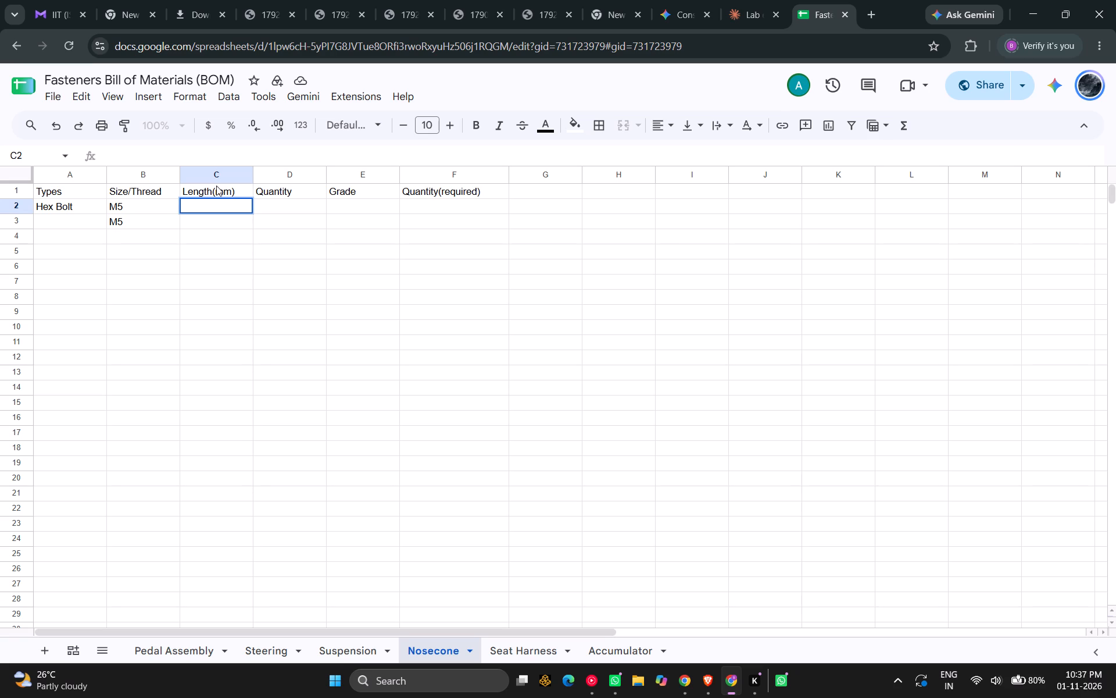
Search the web in a new browser tab for "torqwue pravilling nuts" to find the name for cell A3.
double_click(67, 225)
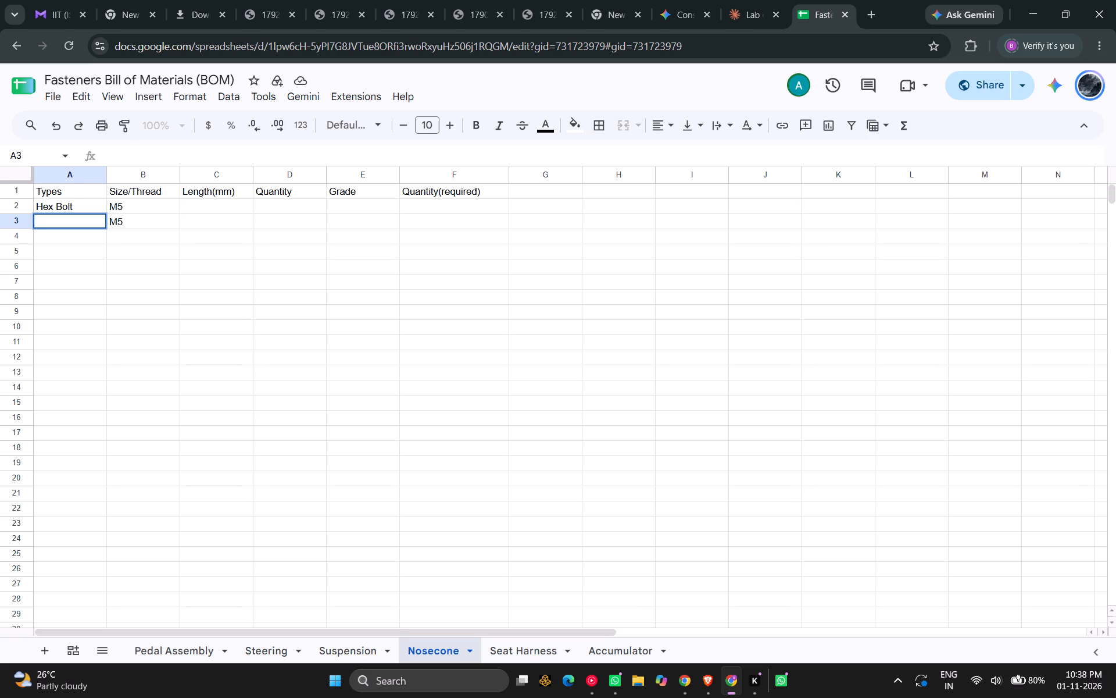
left_click(864, 3)
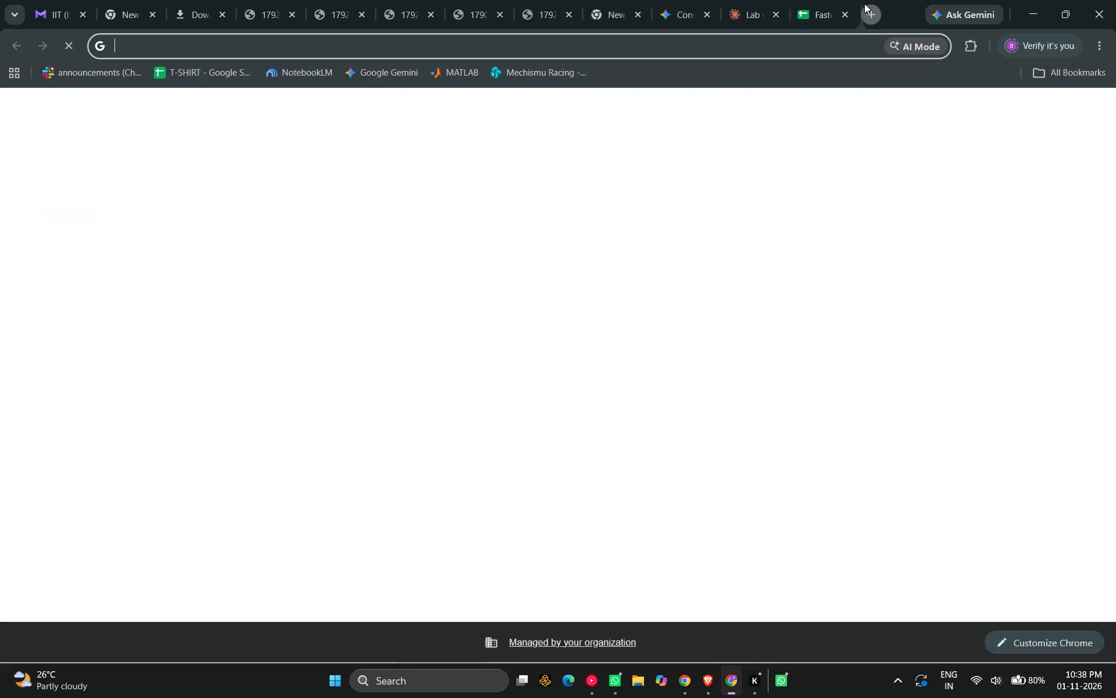
key("t")
key("o")
key("r")
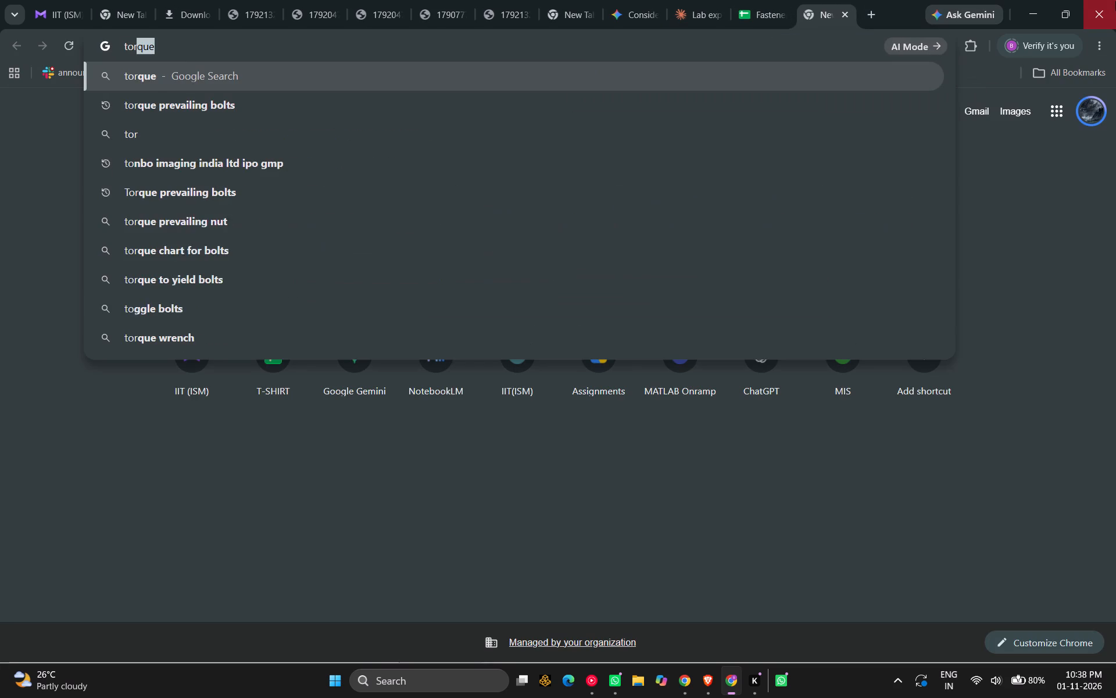
type("qwue")
key("space")
type("pra")
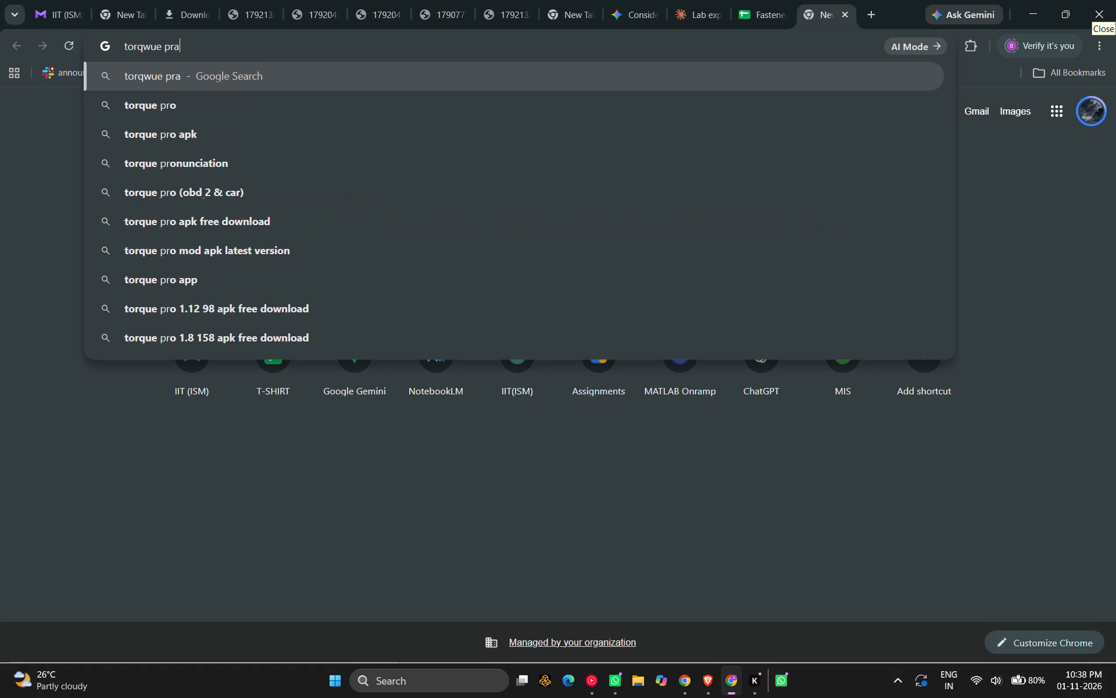
type("villing")
key("space")
type("nuts")
key("Return")
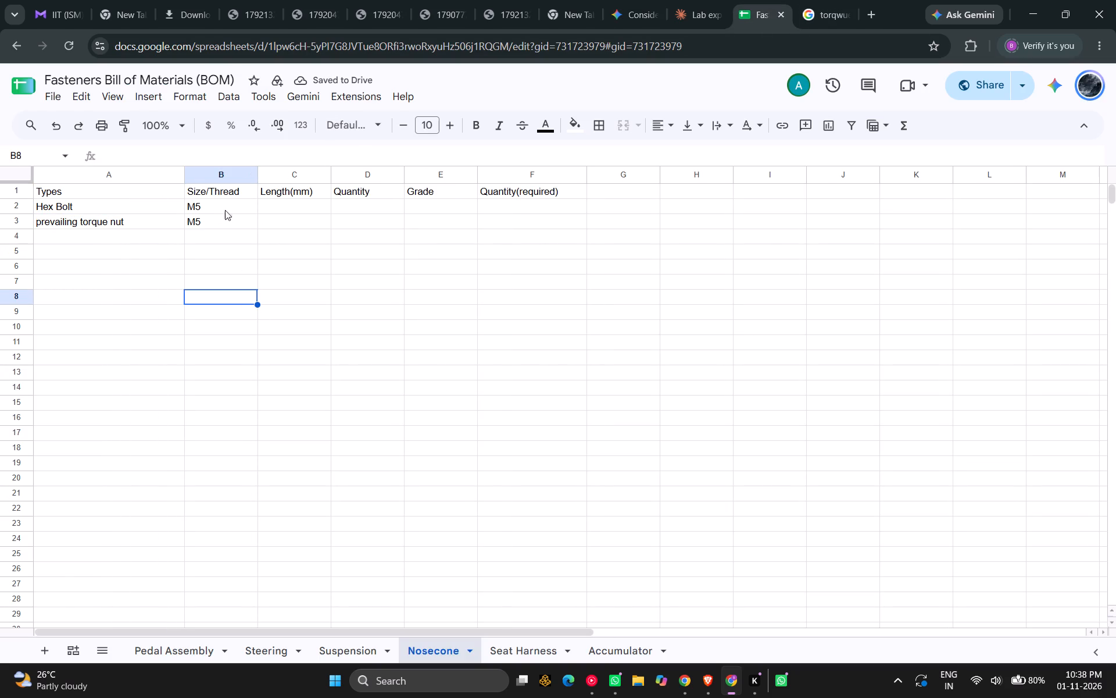
Examine how fasteners are listed on the Suspension, Steering, Pedal Assembly, Seat Harness and Accumulator sheets, and return to the Nosecone sheet.
double_click(206, 223)
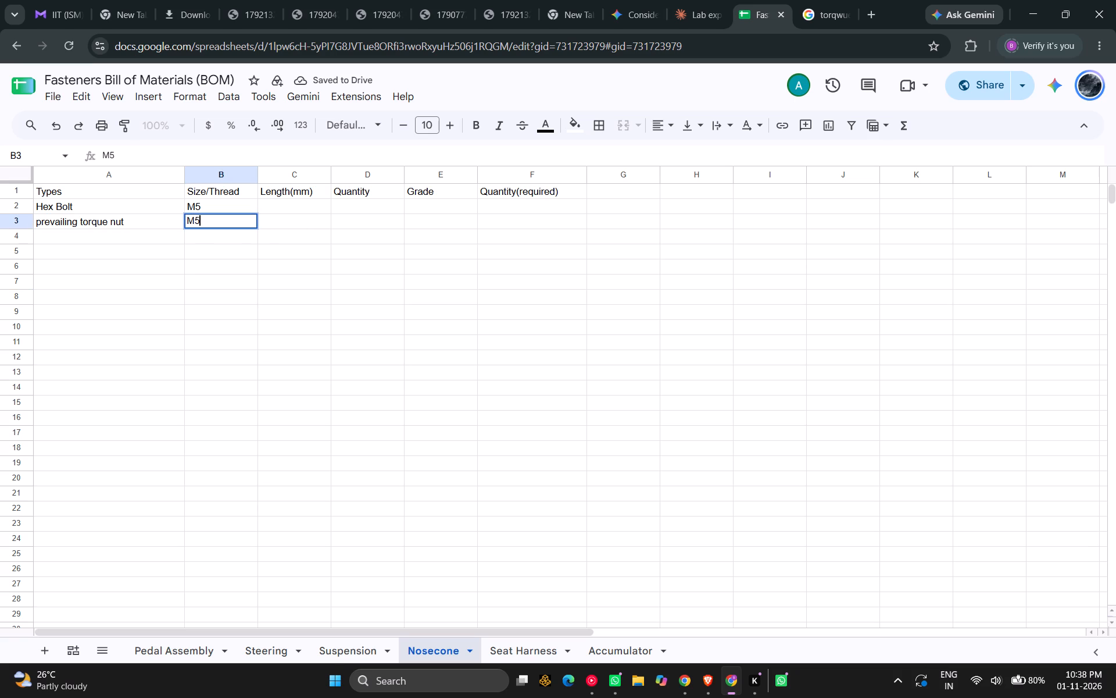
left_click(335, 647)
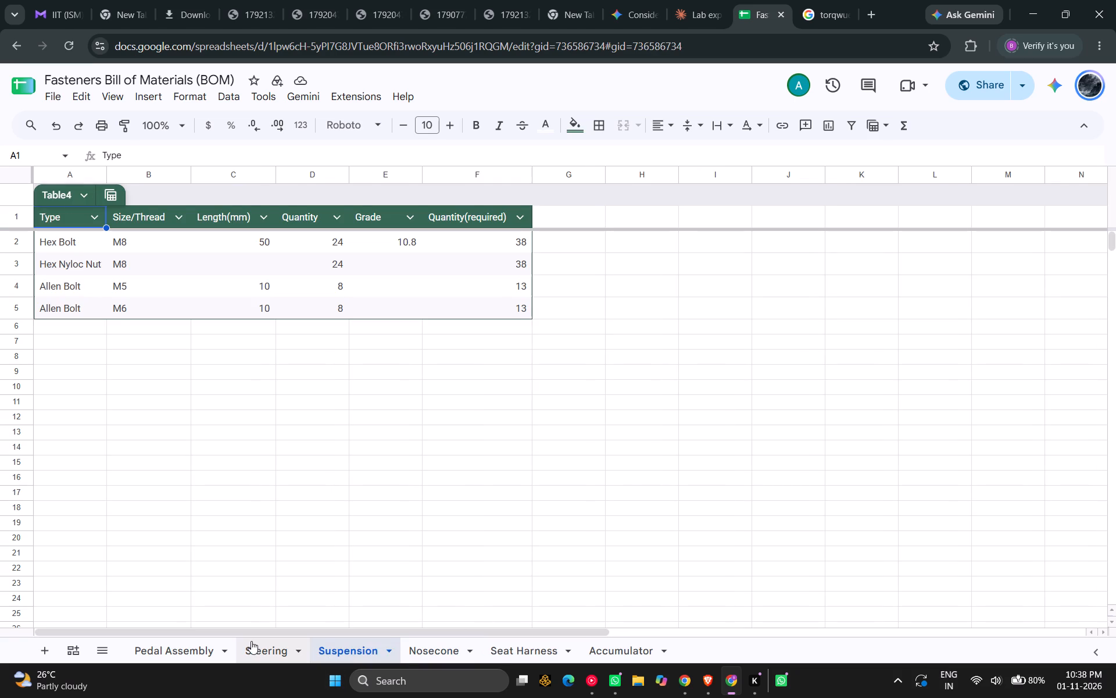
left_click(251, 641)
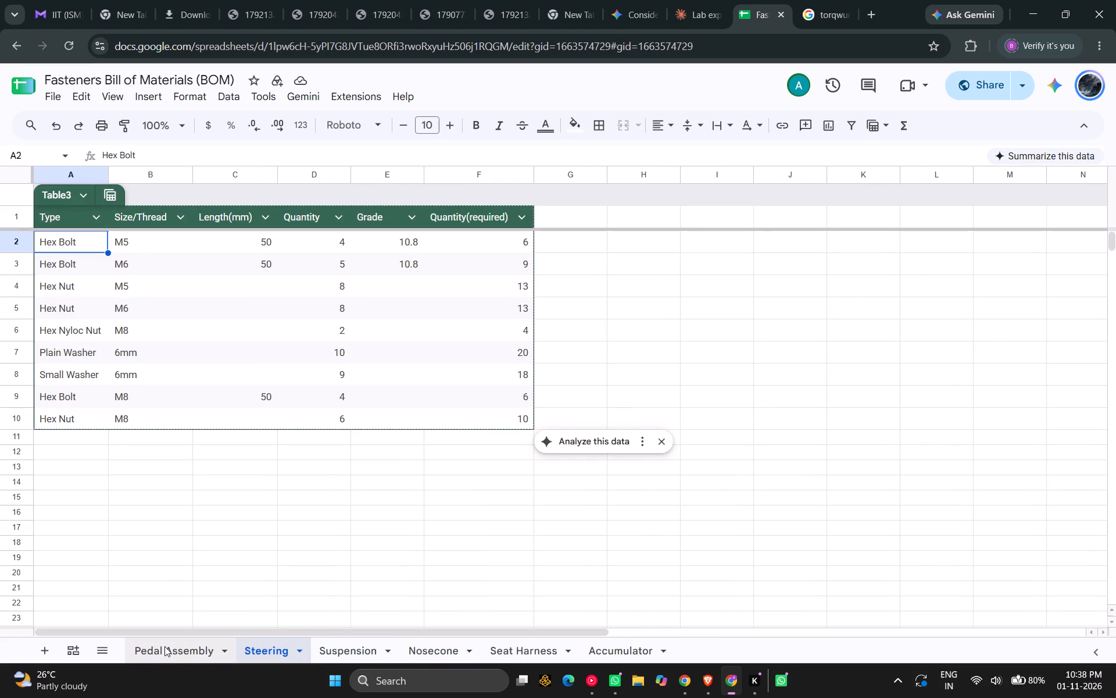
left_click(174, 654)
left_click(432, 646)
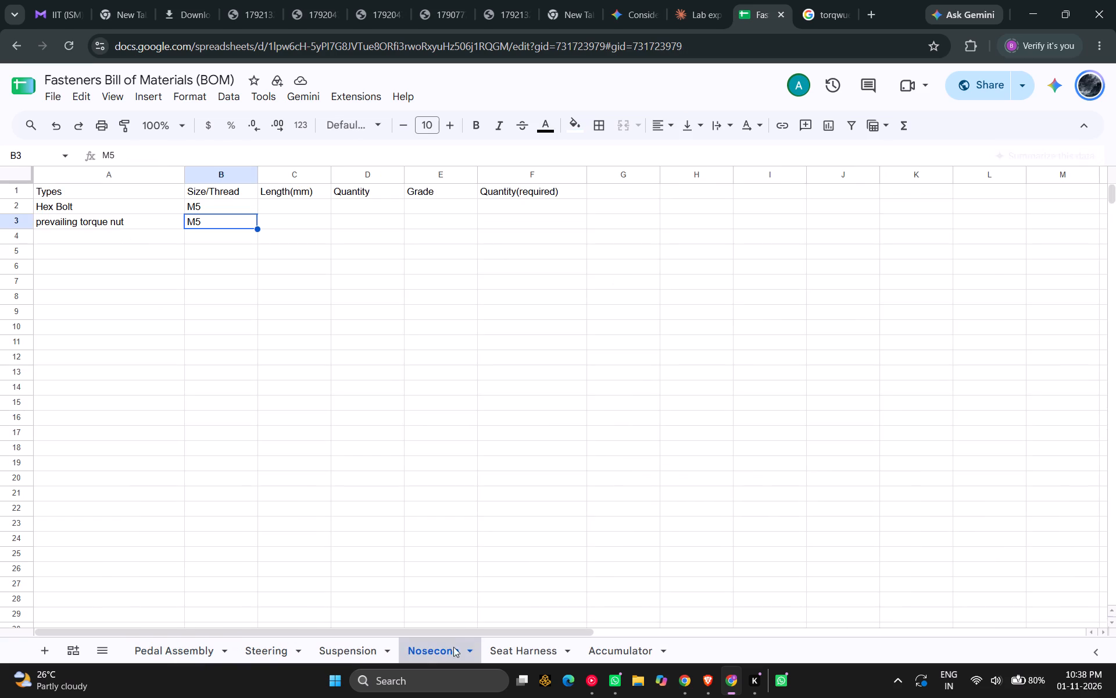
left_click(495, 650)
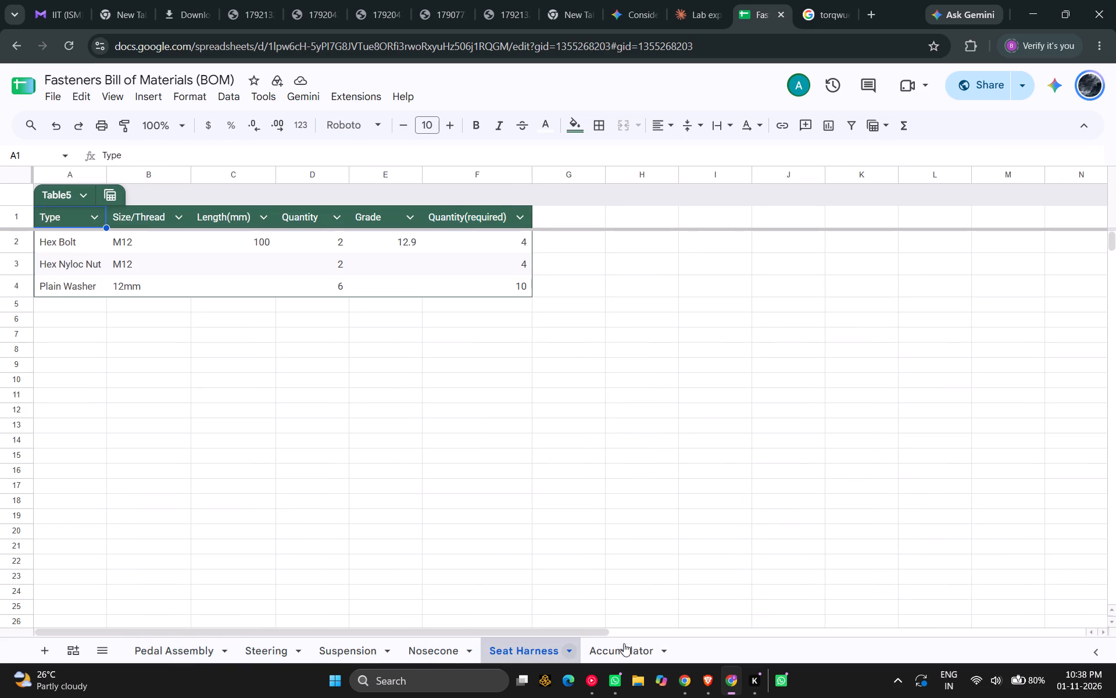
left_click(621, 644)
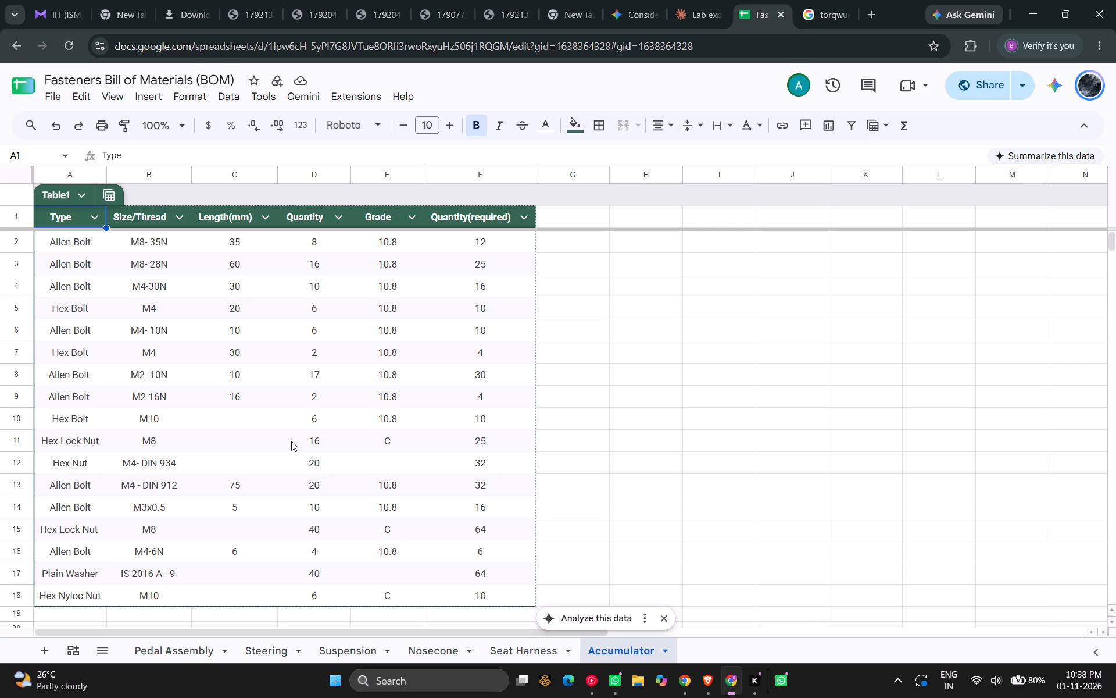
left_click(339, 649)
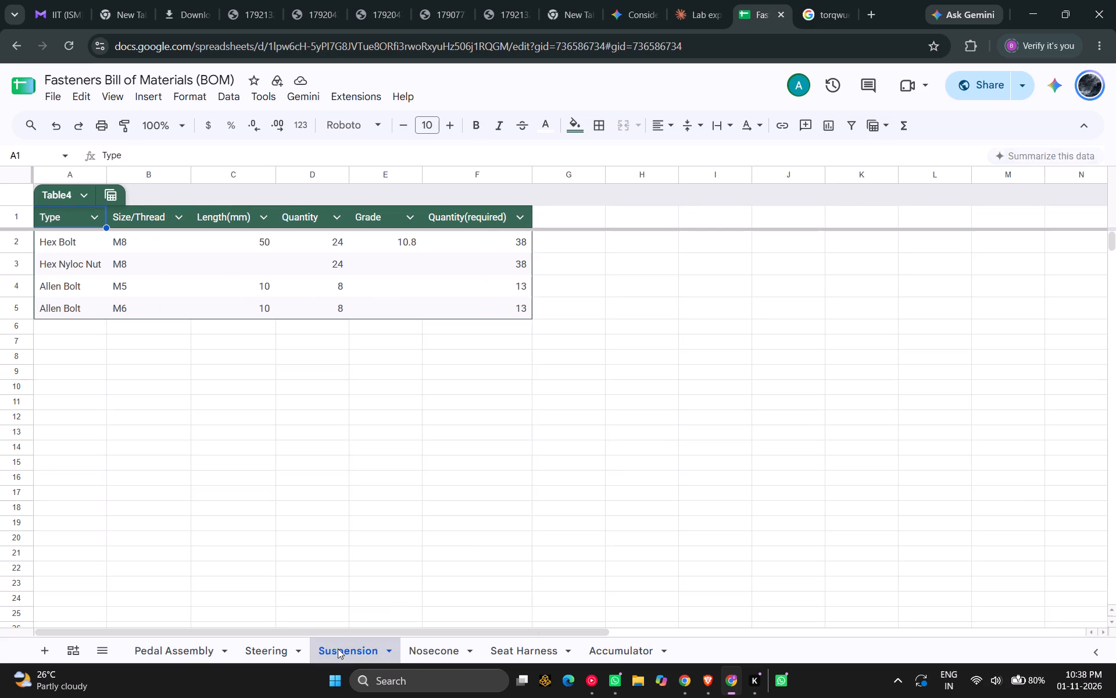
left_click(282, 649)
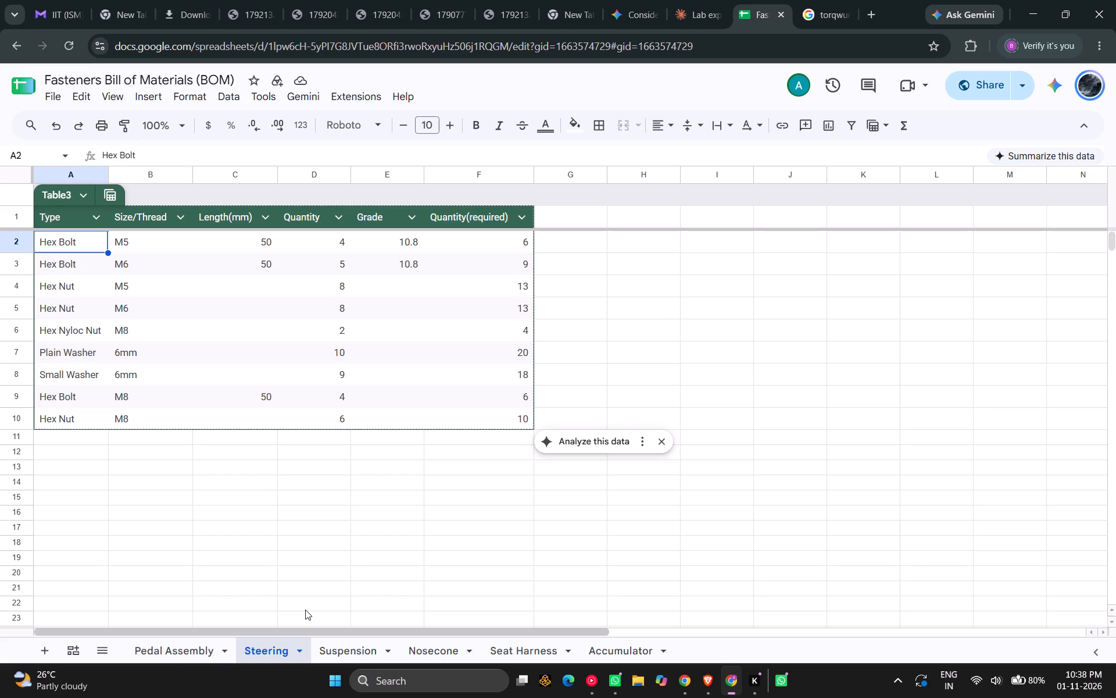
left_click(356, 644)
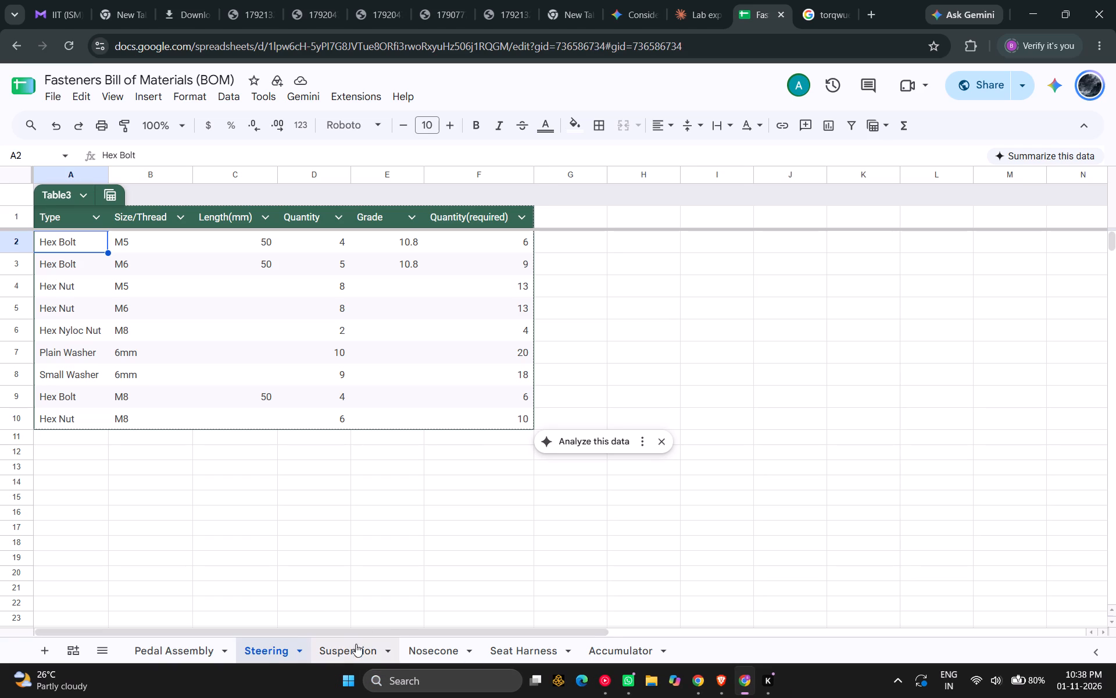
left_click(430, 645)
Expand the search overview on prevailing torque nuts and read through their designs and applications.
left_click(849, 0)
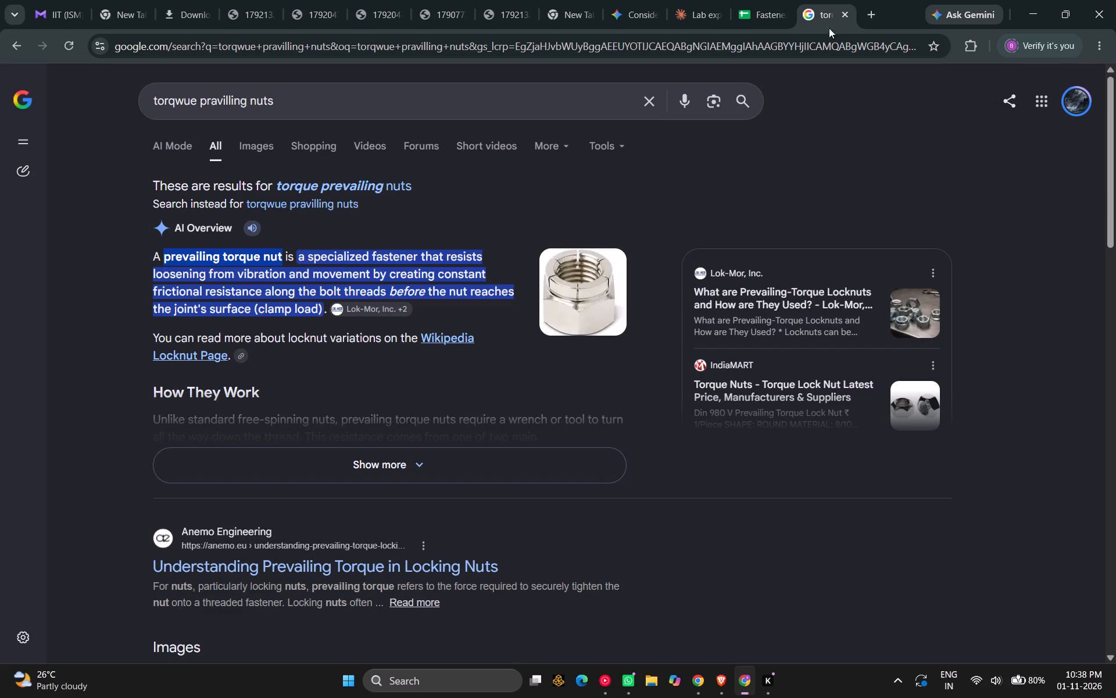
left_click(380, 449)
scroll(476, 369, "down", 5)
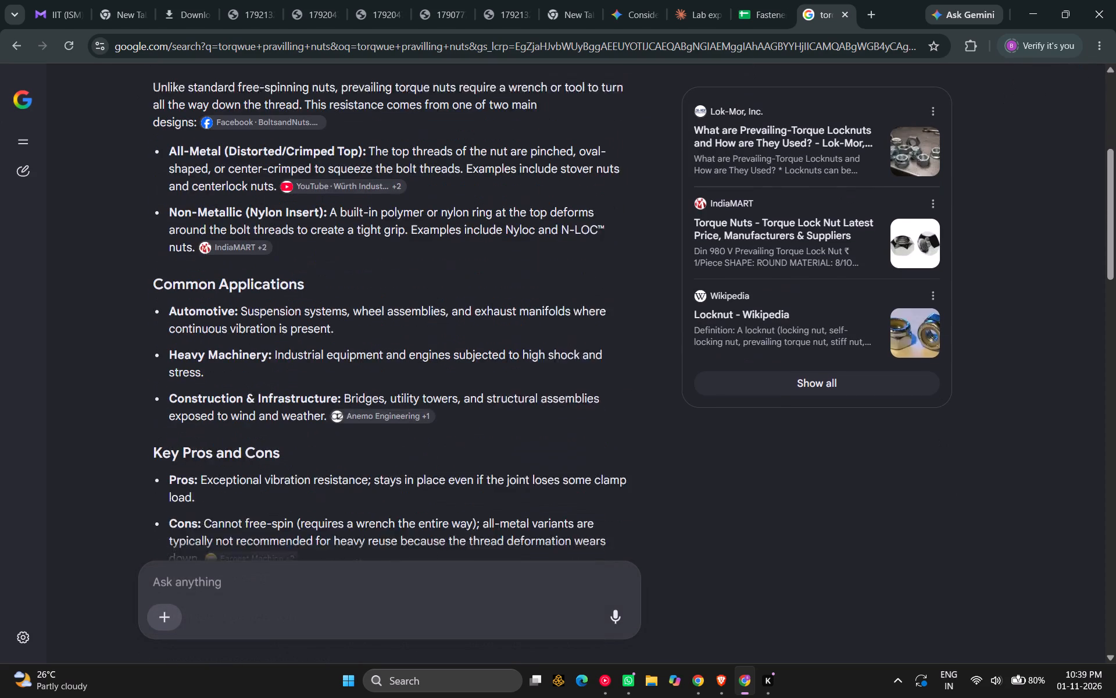
scroll(476, 369, "down", 6)
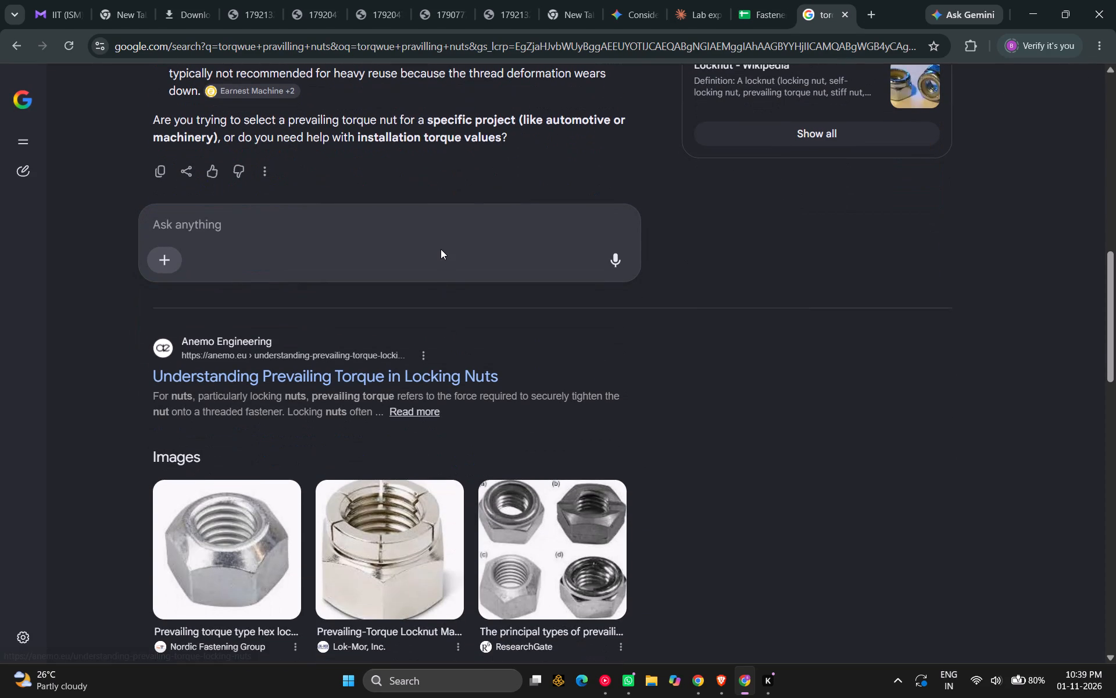
Ask the follow-up question "what is their nomenclatur" about prevailing torque nuts and read through the answer.
left_click(441, 249)
key("w")
key("h")
key("a")
type("t is")
key("space")
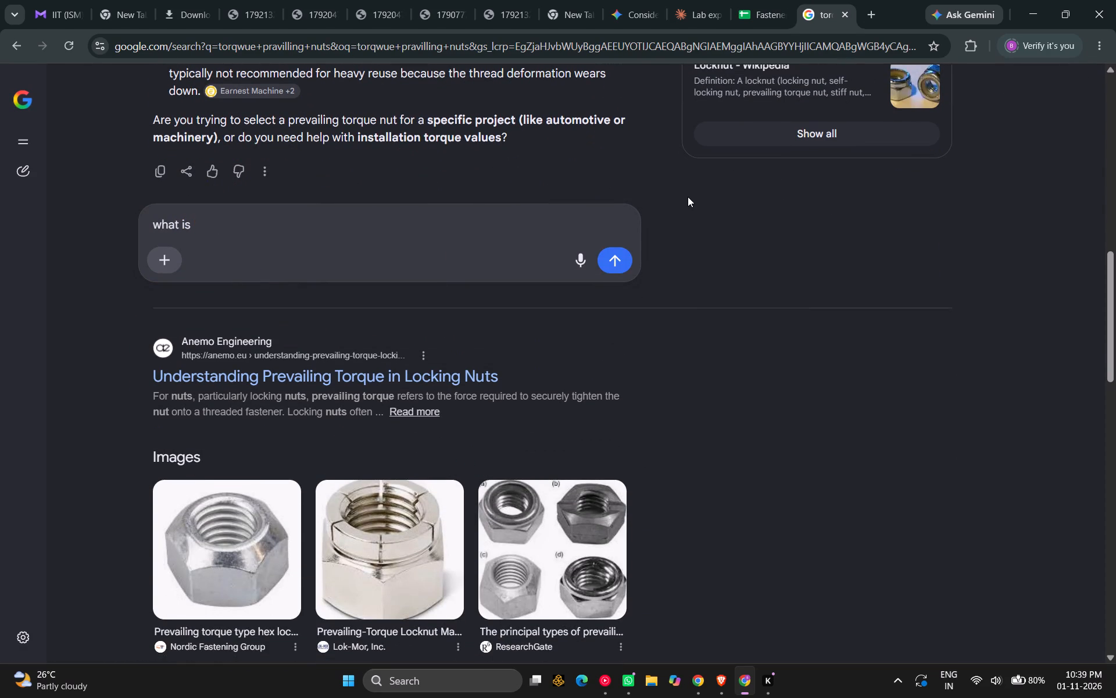
type("th")
key("e")
key("r")
key("BackSpace")
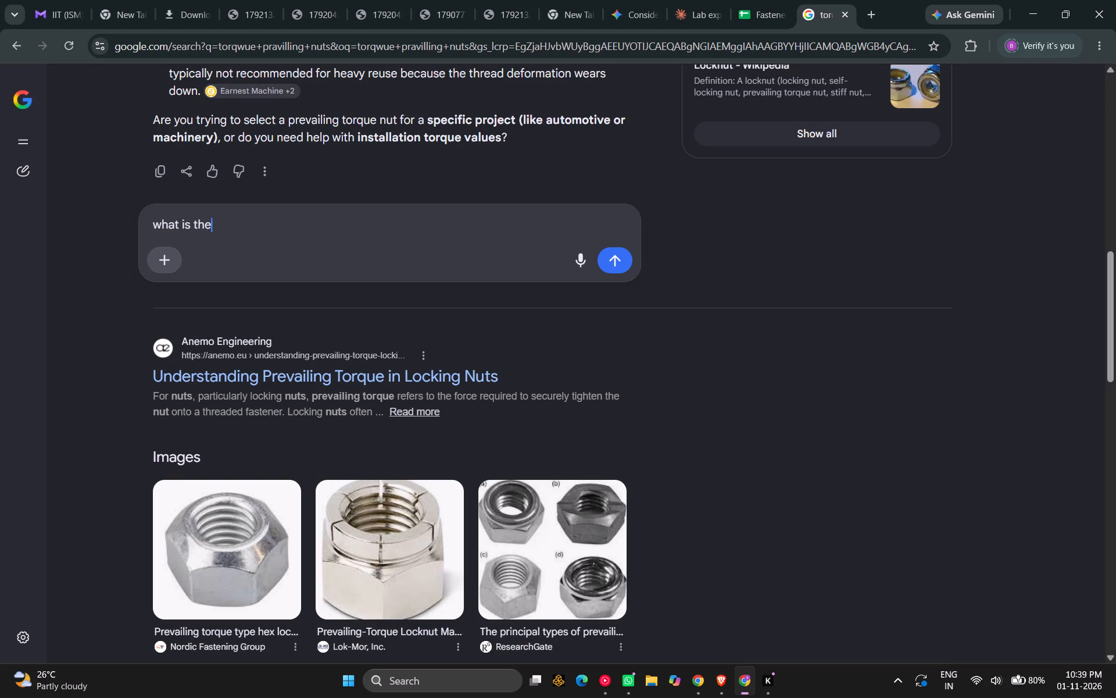
type("ir nomenclatur")
key("Return")
key("e")
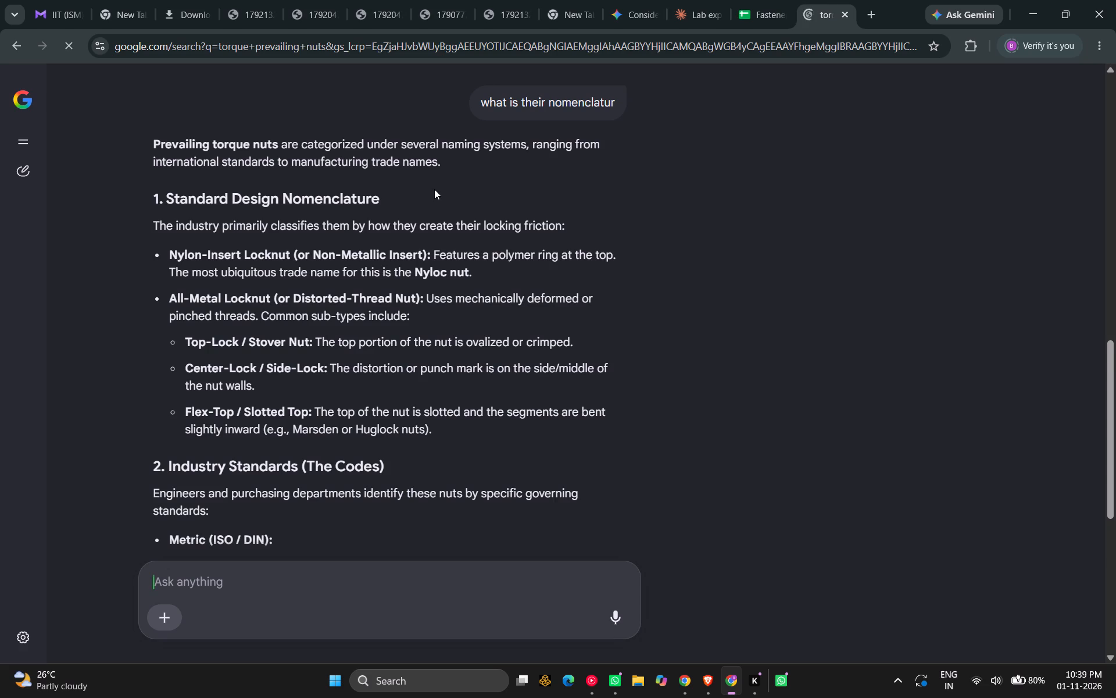
scroll(434, 189, "down", 2)
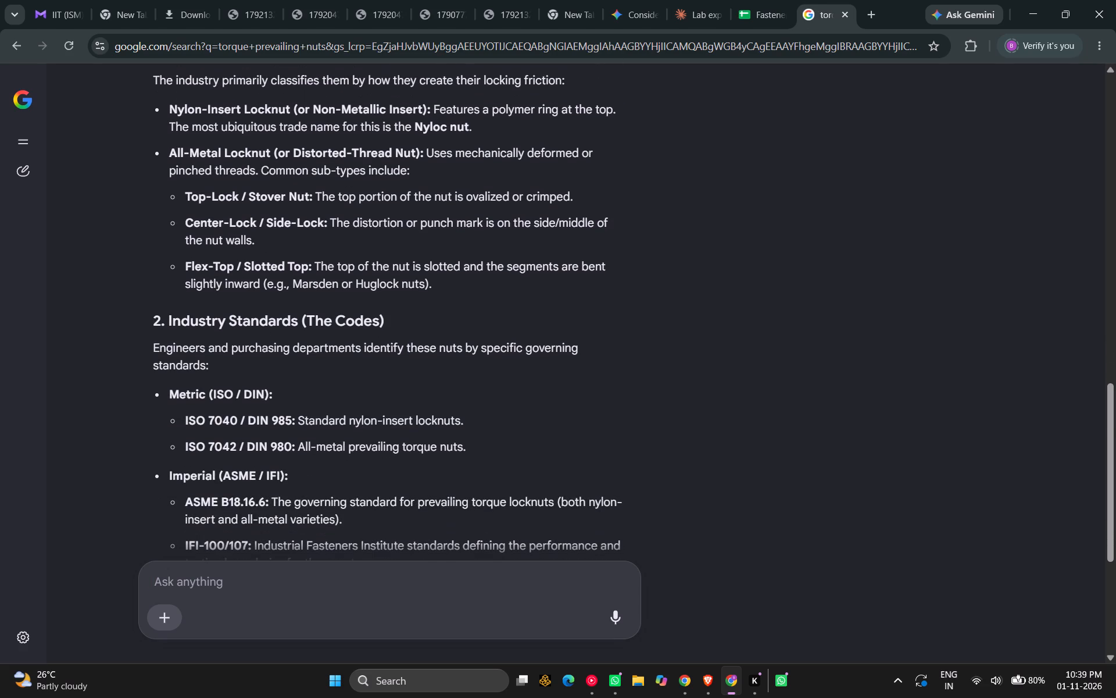
scroll(434, 189, "down", 5)
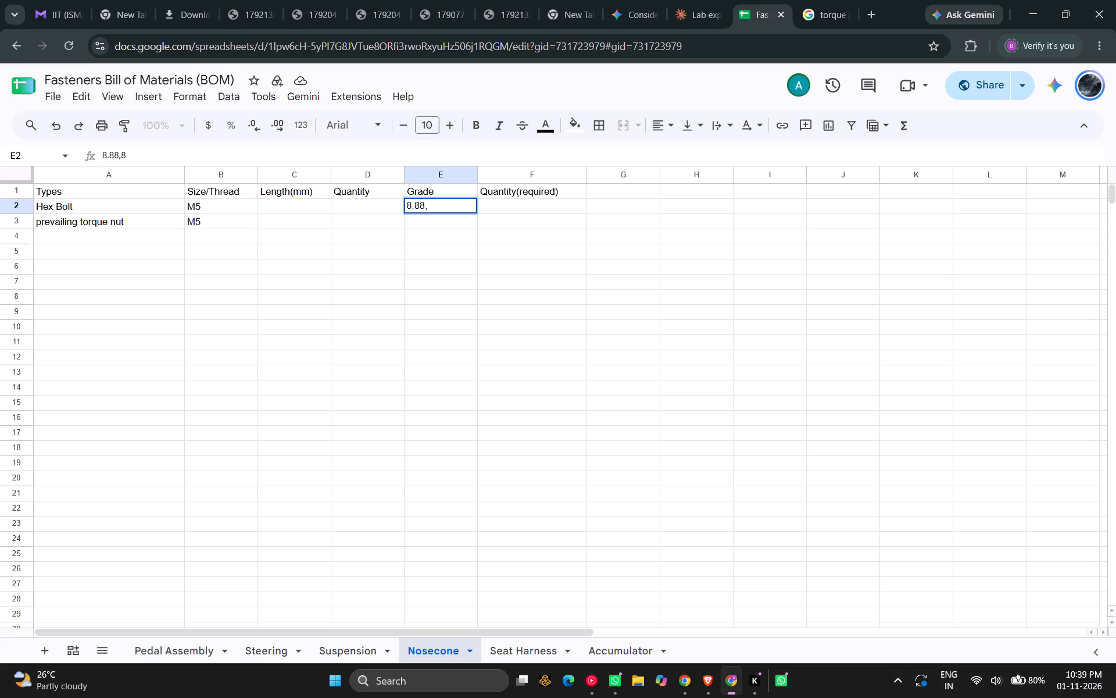
key("BackSpace")
key("BackSpace")
key("Down")
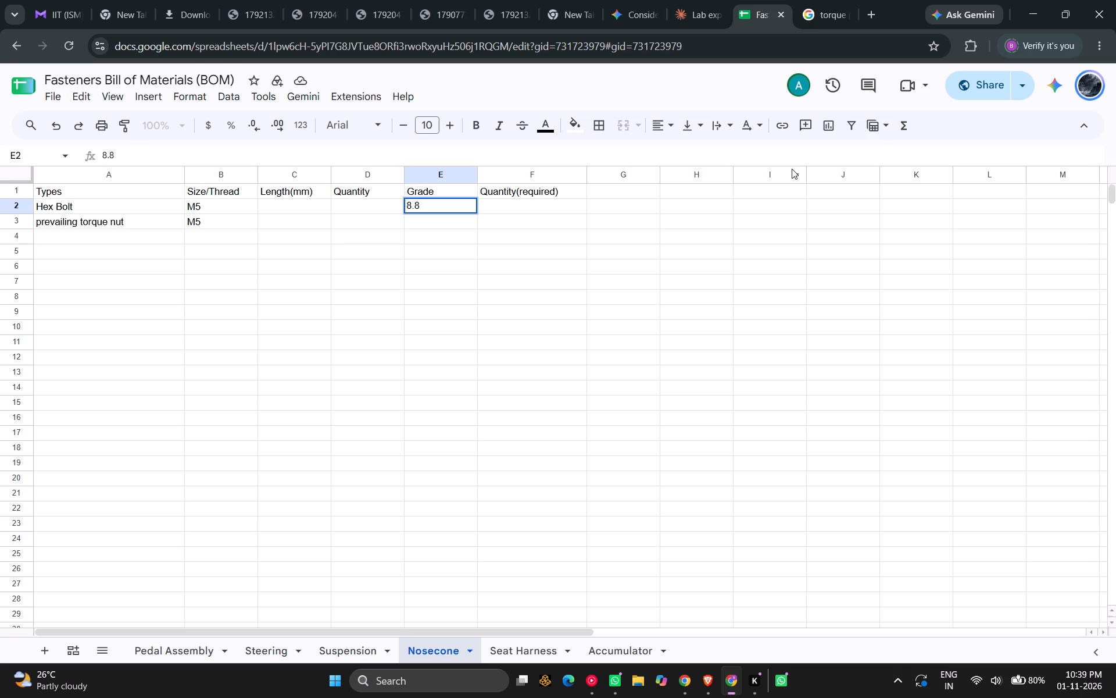
double_click(425, 219)
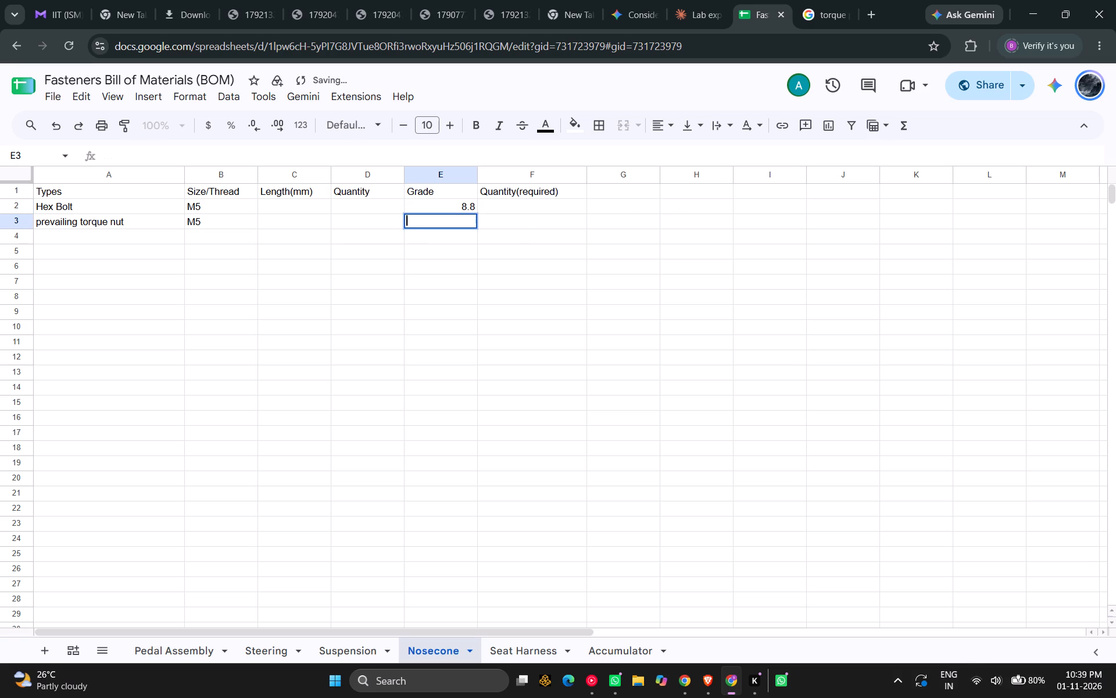
type("8.8")
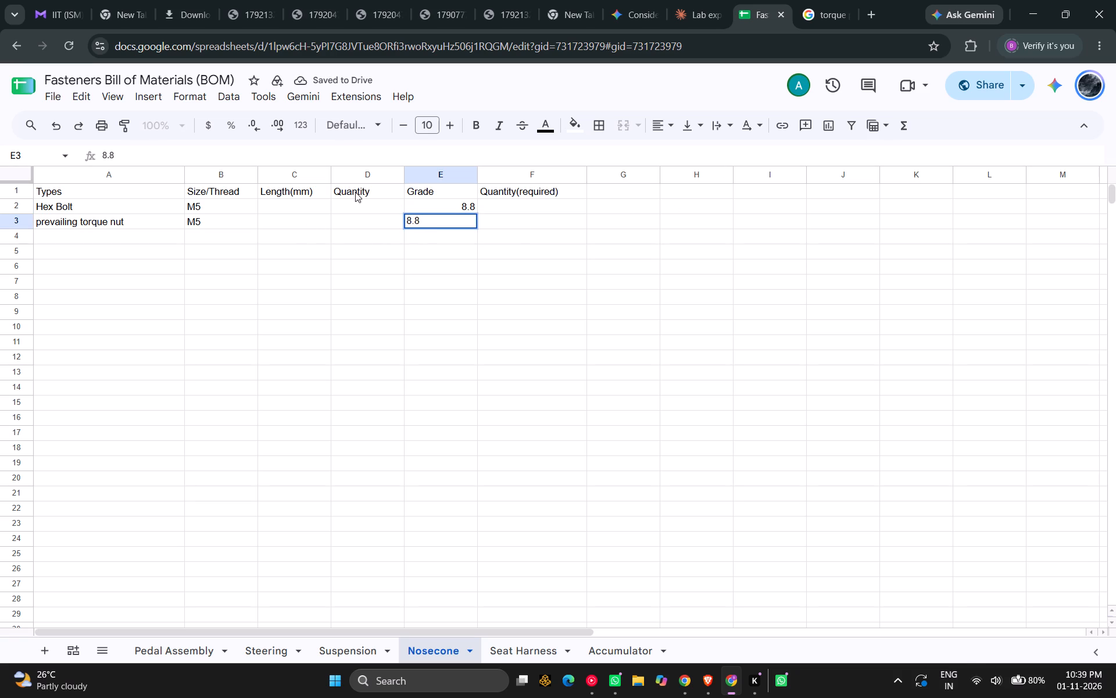
Enter a Quantity of 21 for both the Hex Bolt and the prevailing torque nut.
double_click(350, 204)
key("2")
key("1")
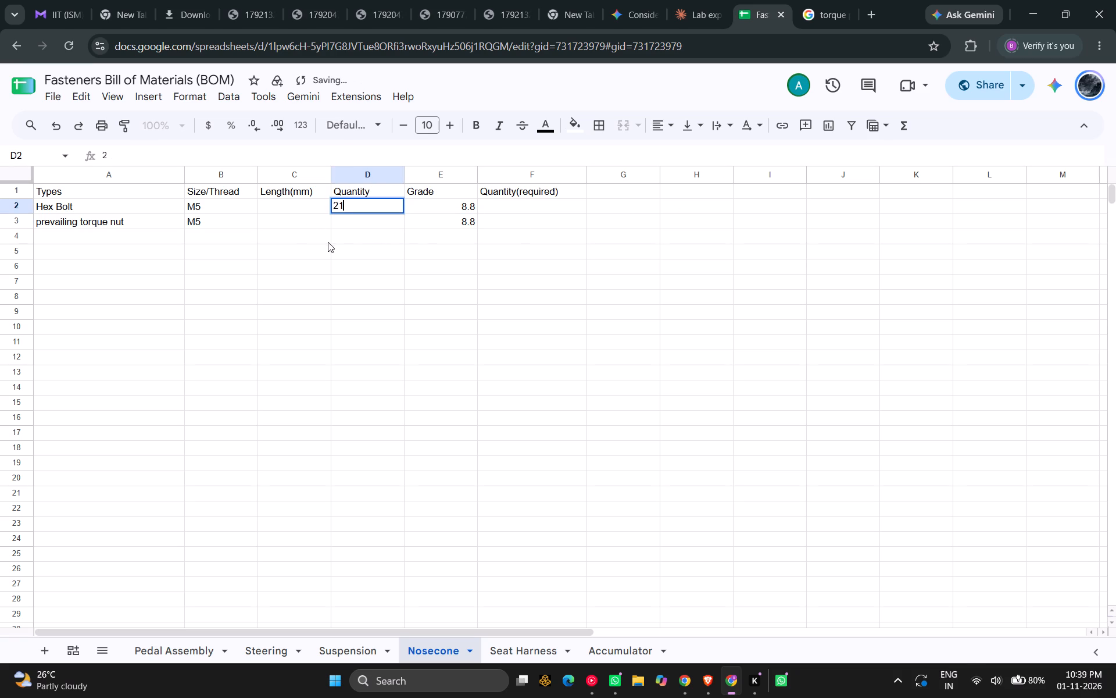
double_click(350, 229)
key("1")
left_click(354, 225)
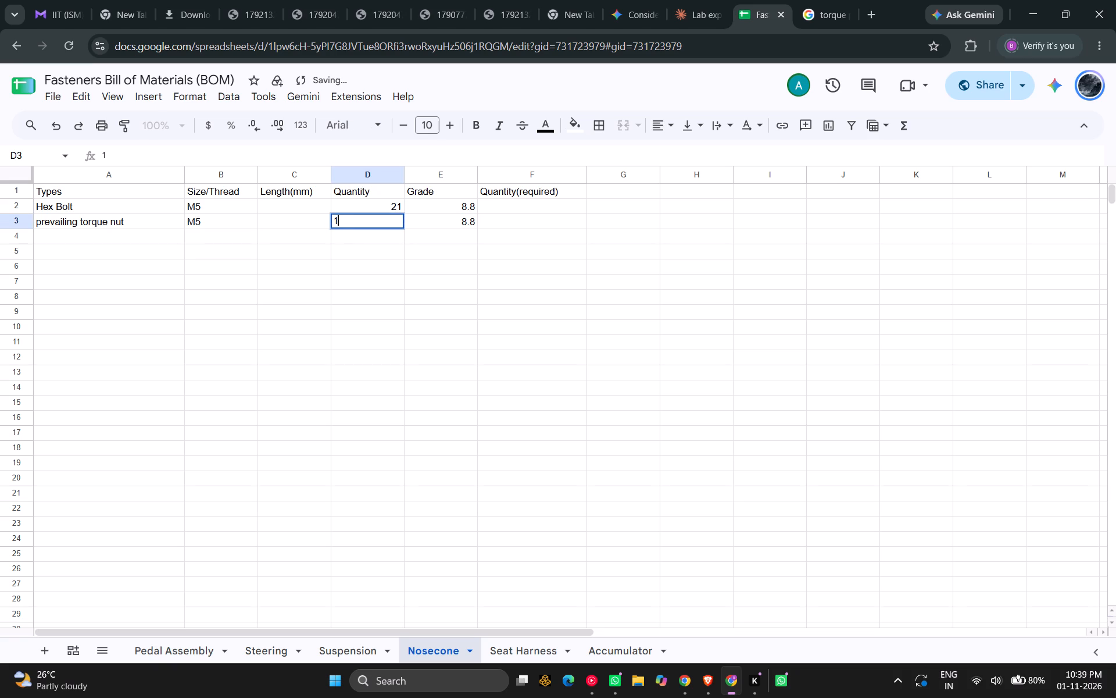
key("BackSpace")
key("1")
key("BackSpace")
type("21")
Enter 35 as the Quantity(required) for both the Hex Bolt and the prevailing torque nut.
double_click(512, 207)
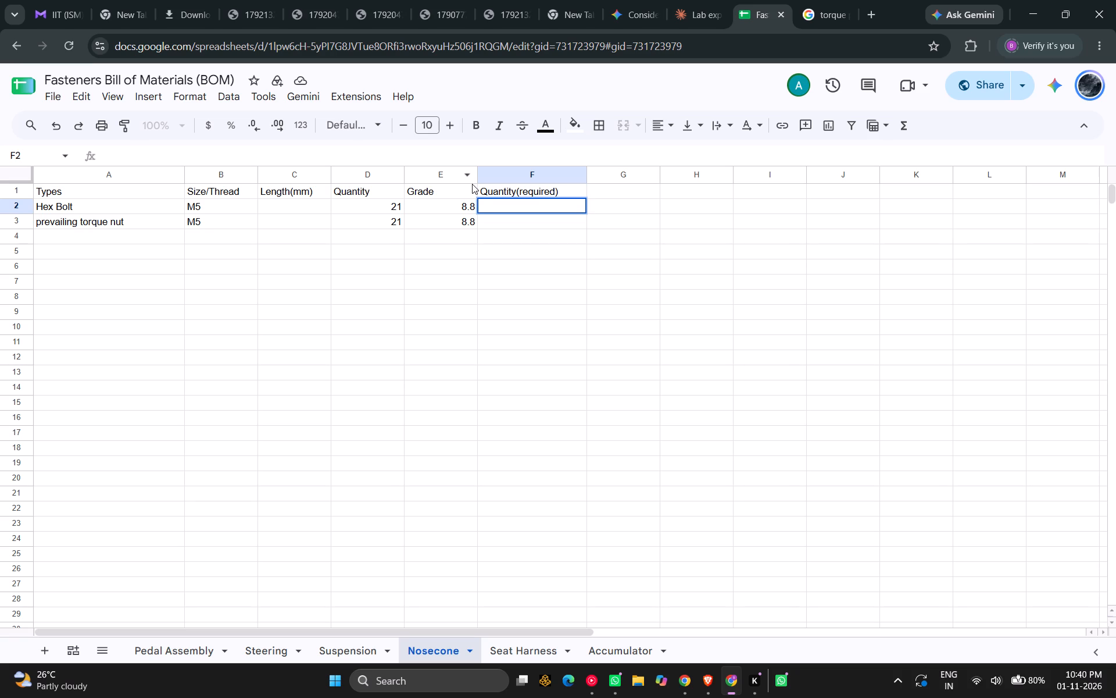
key("3")
key("5")
key("Down")
key("3")
key("BackSpace")
double_click(513, 220)
type("35")
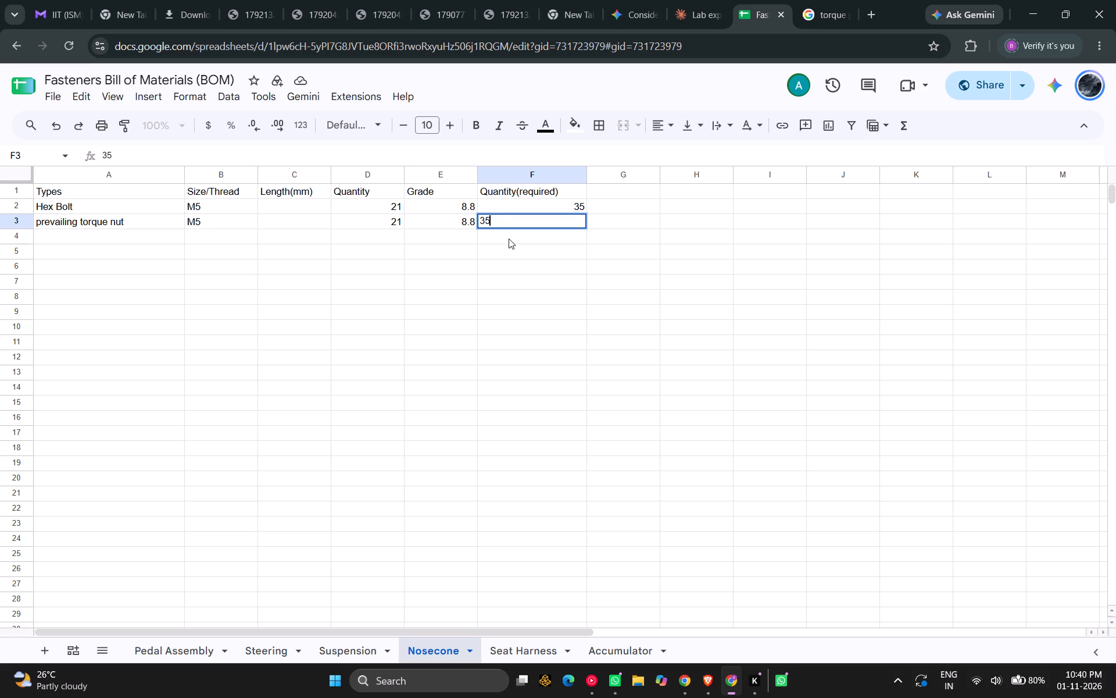
Enter a Length(mm) of 35 for both the Hex Bolt and the prevailing torque nut.
double_click(294, 210)
type("35")
key("Down")
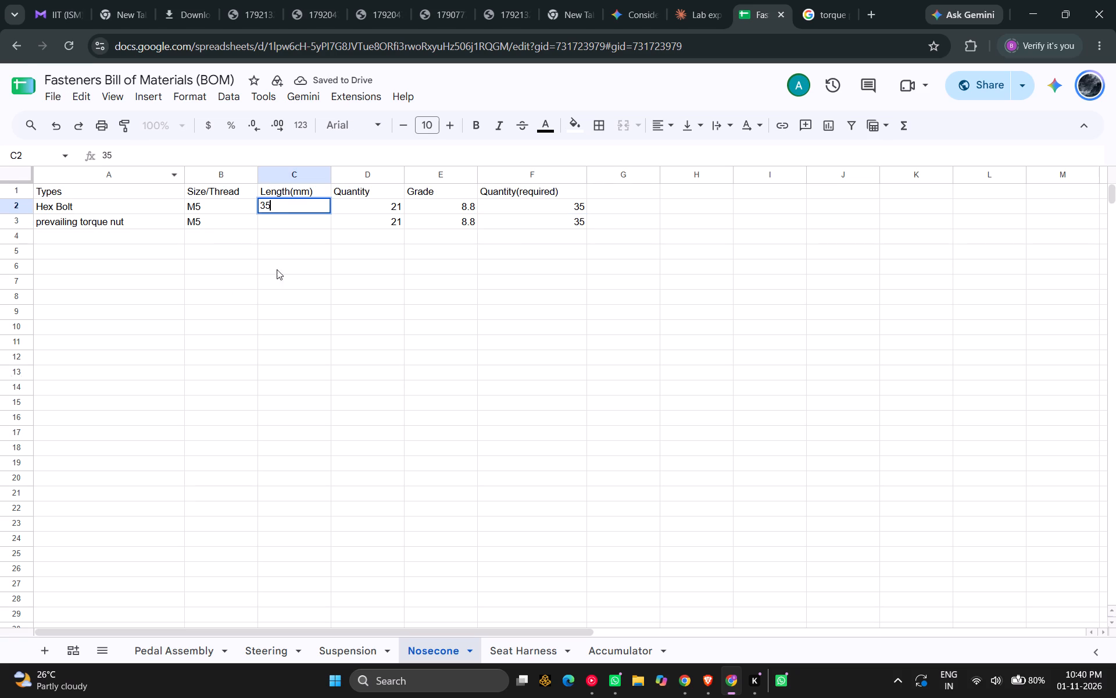
double_click(282, 224)
type("35")
double_click(374, 339)
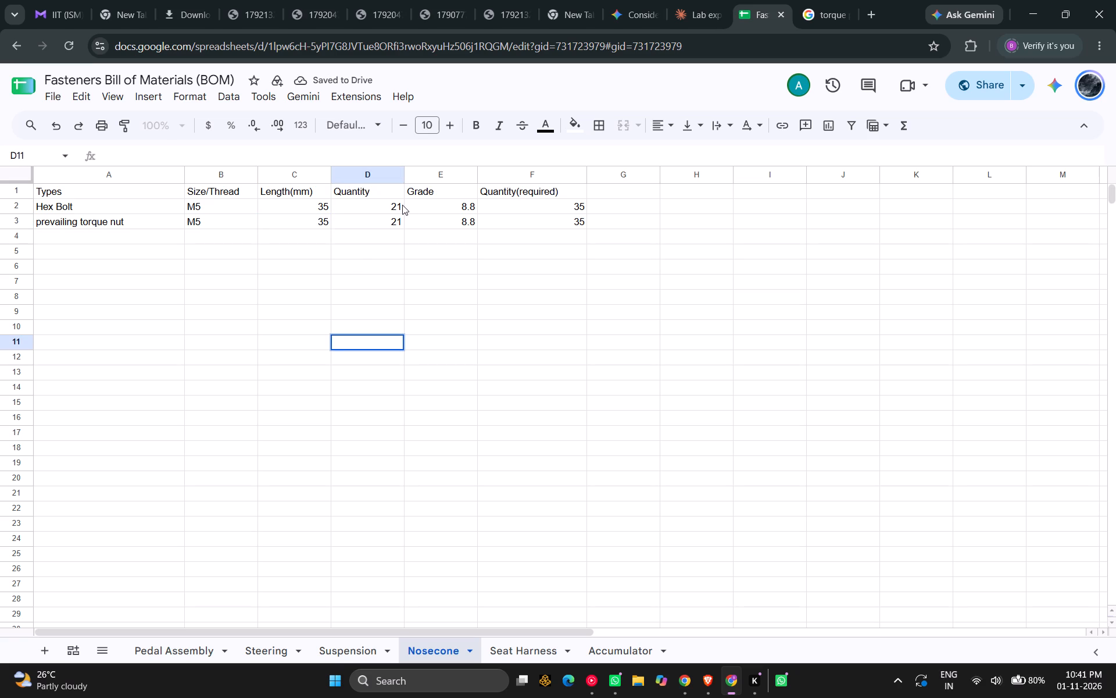
Compare the Nosecone sheet's headers and entries with the tables on the Seat Harness and Pedal Assembly sheets, and return to the Nosecone sheet.
left_click(797, 80)
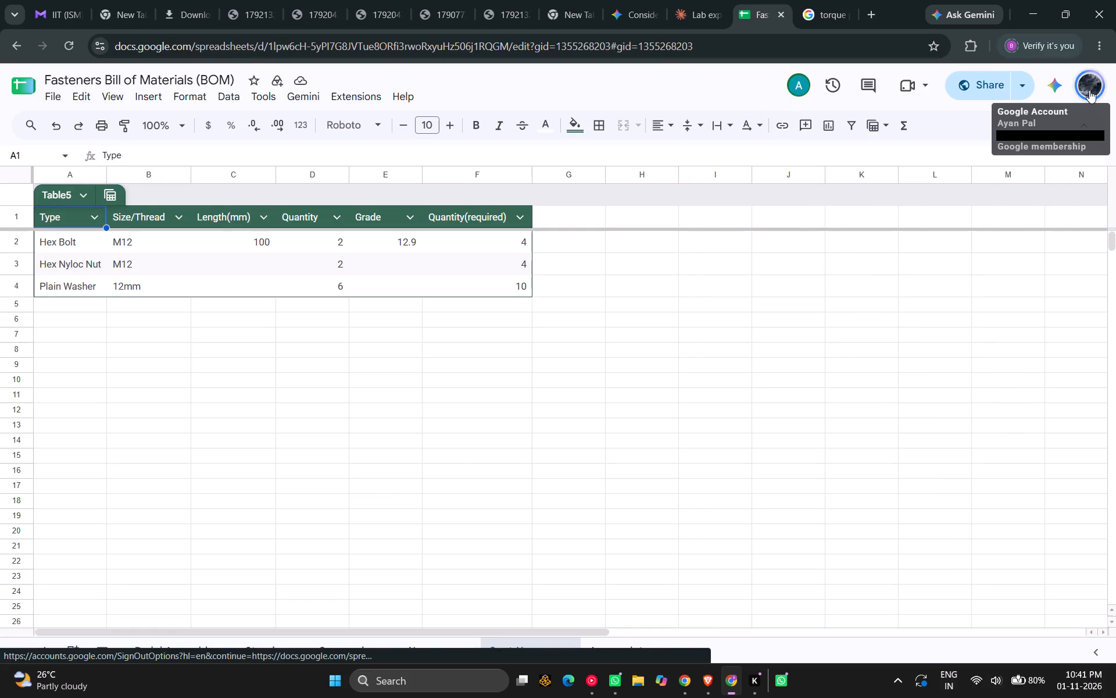
left_click(425, 653)
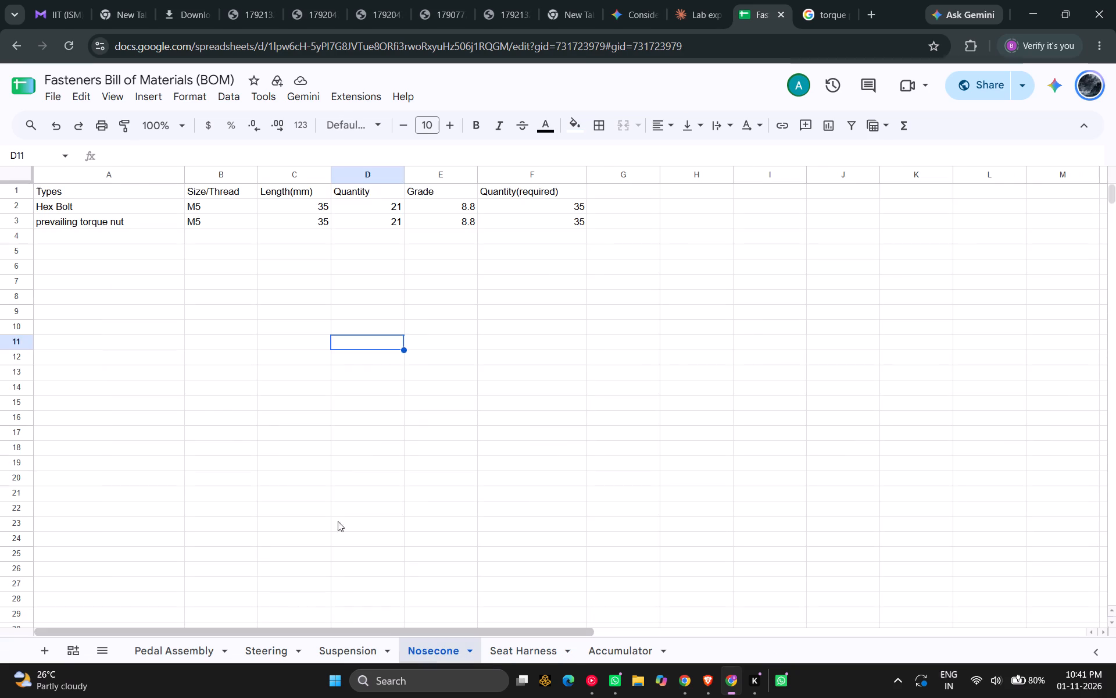
double_click(213, 396)
double_click(55, 190)
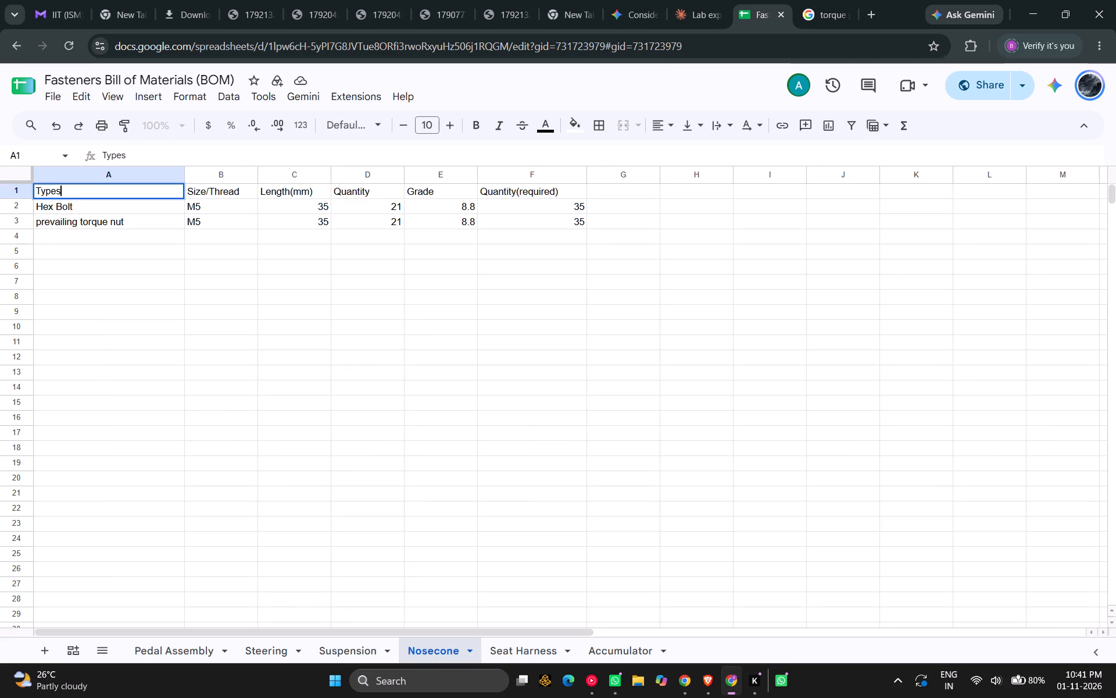
left_click(209, 257)
left_click_drag(617, 263, 67, 168)
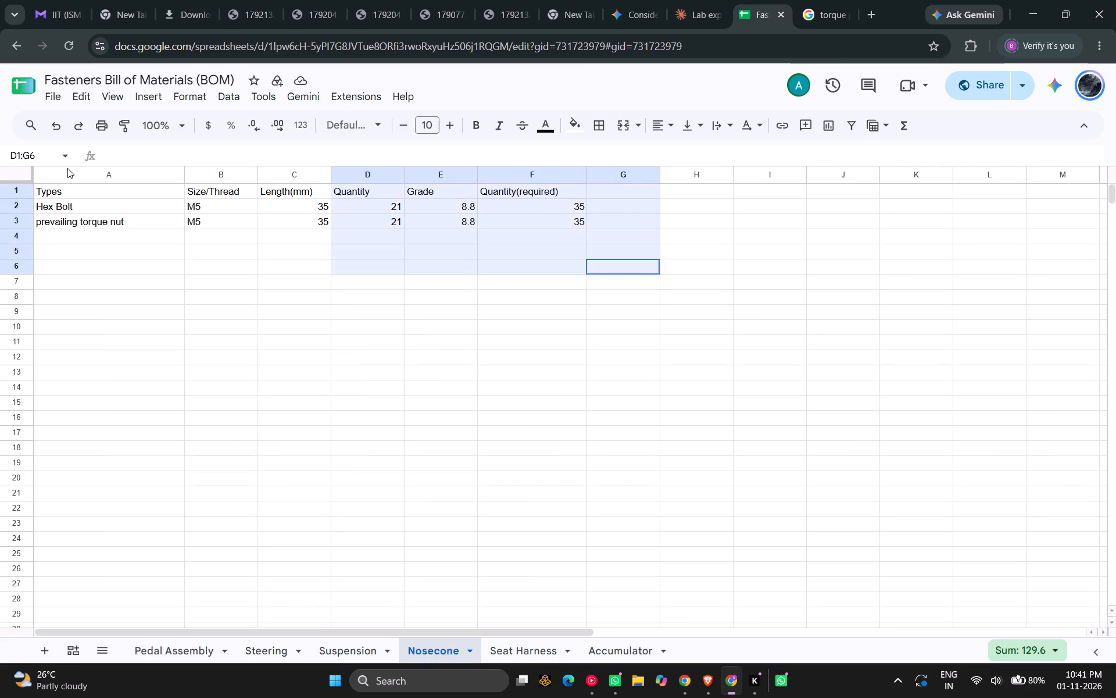
left_click_drag(67, 168, 27, 202)
left_click(310, 378)
left_click(607, 282)
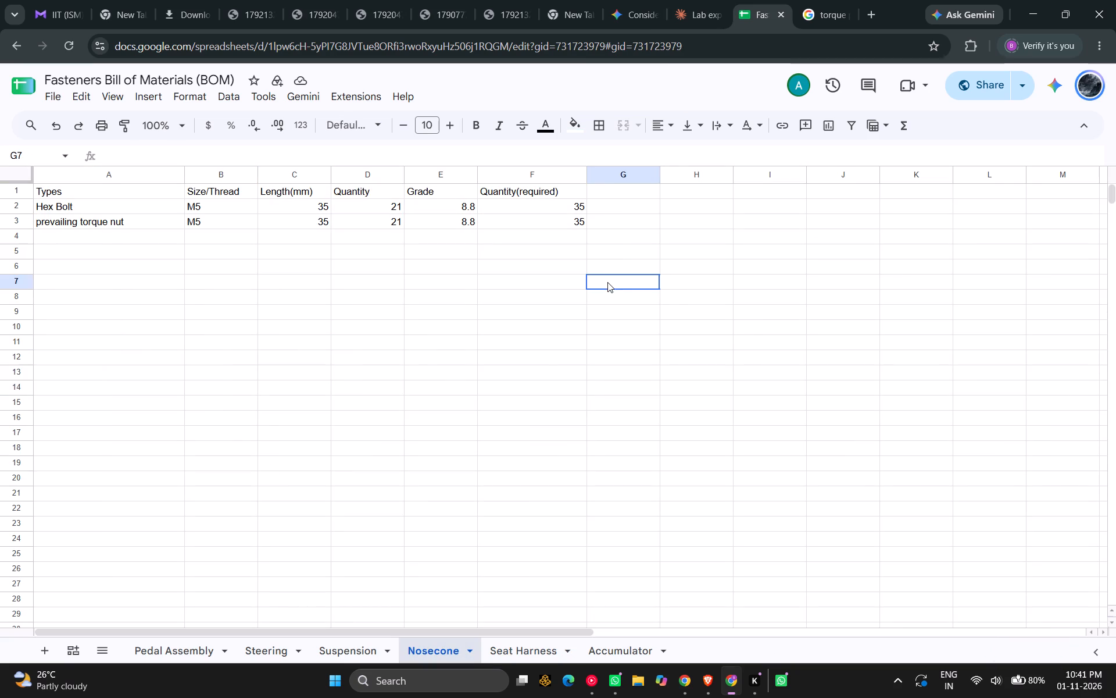
left_click(506, 656)
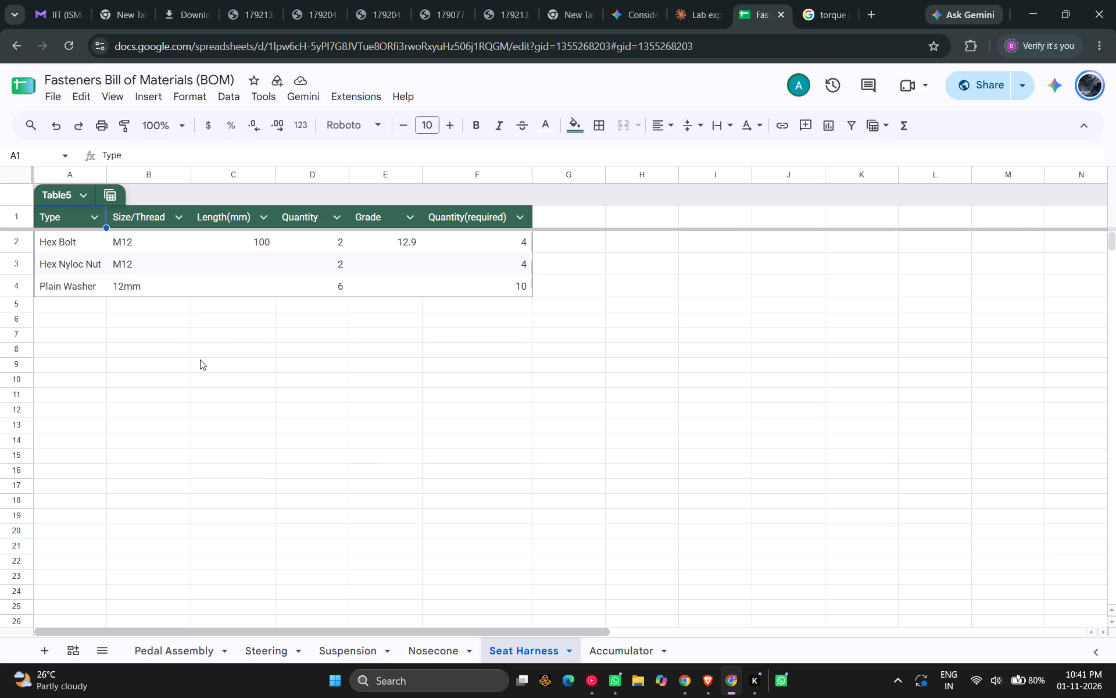
left_click(197, 507)
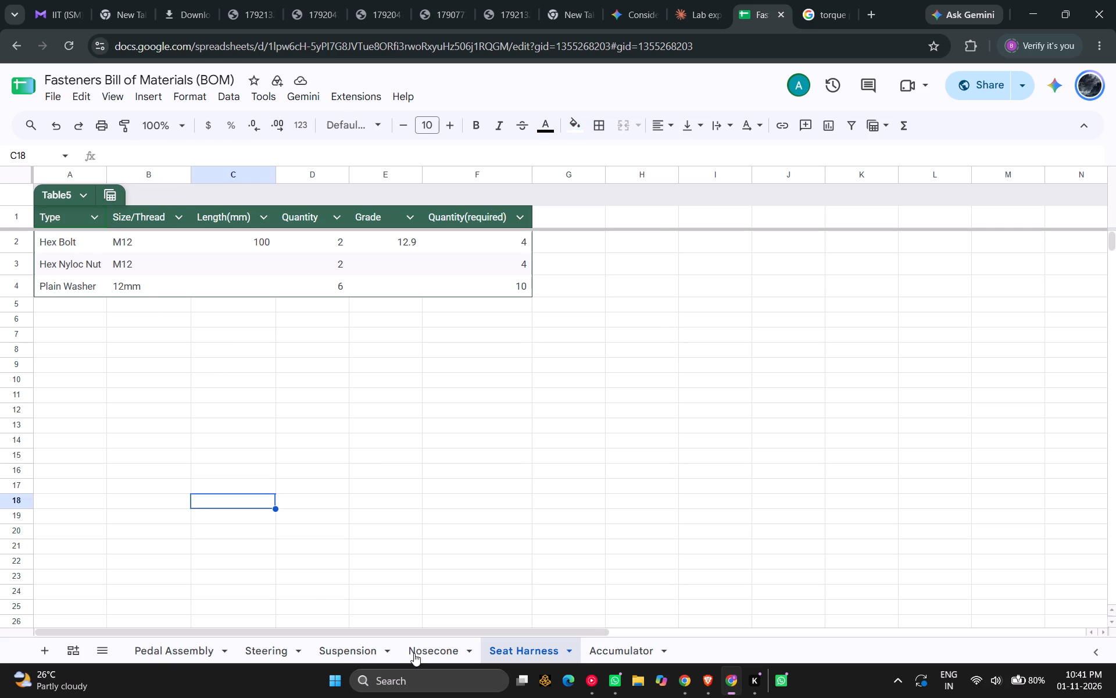
left_click(414, 653)
double_click(74, 188)
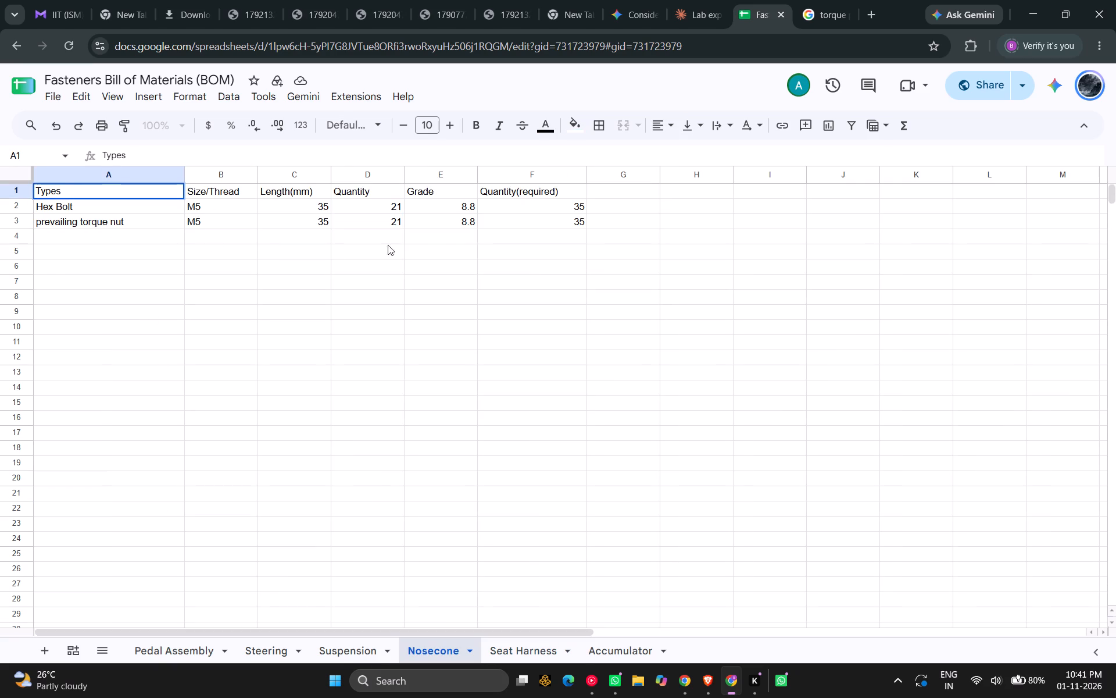
left_click(560, 193)
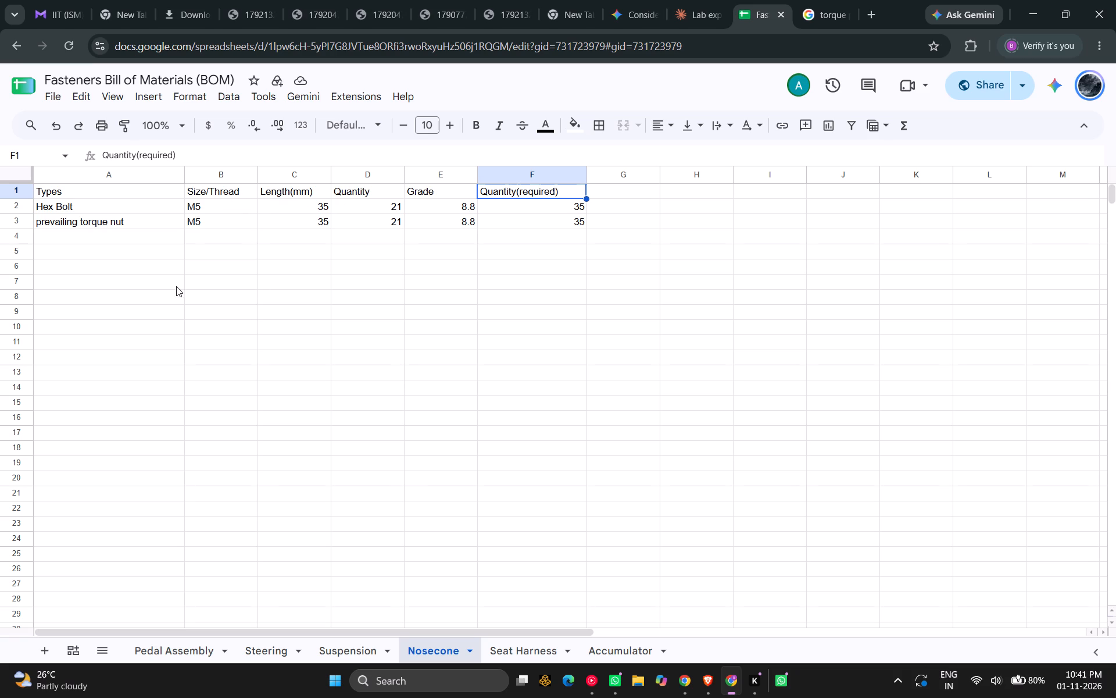
left_click(177, 646)
left_click(434, 644)
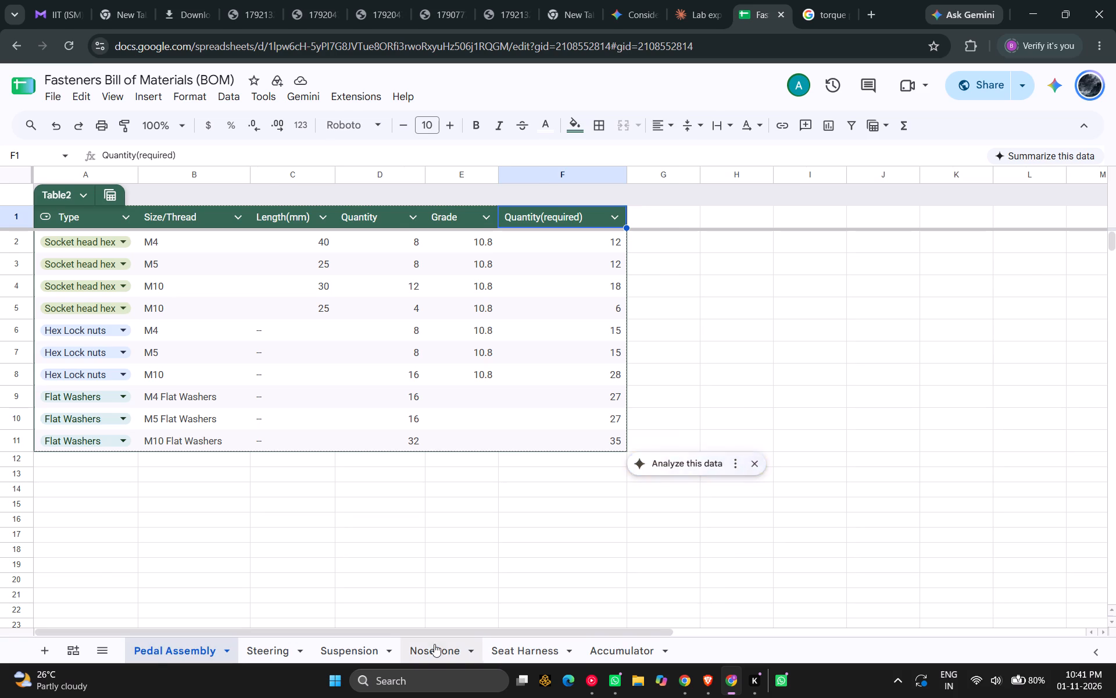
Rename the Nosecone sheet's first column header as Type.
double_click(99, 189)
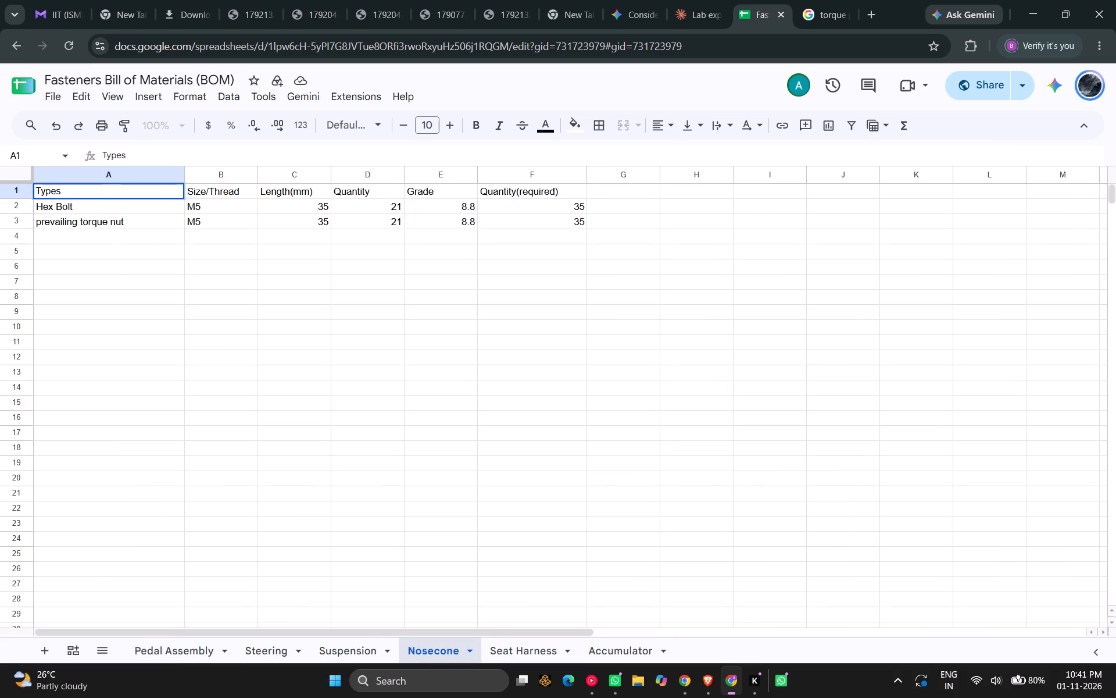
key("BackSpace")
left_click(120, 293)
double_click(139, 180)
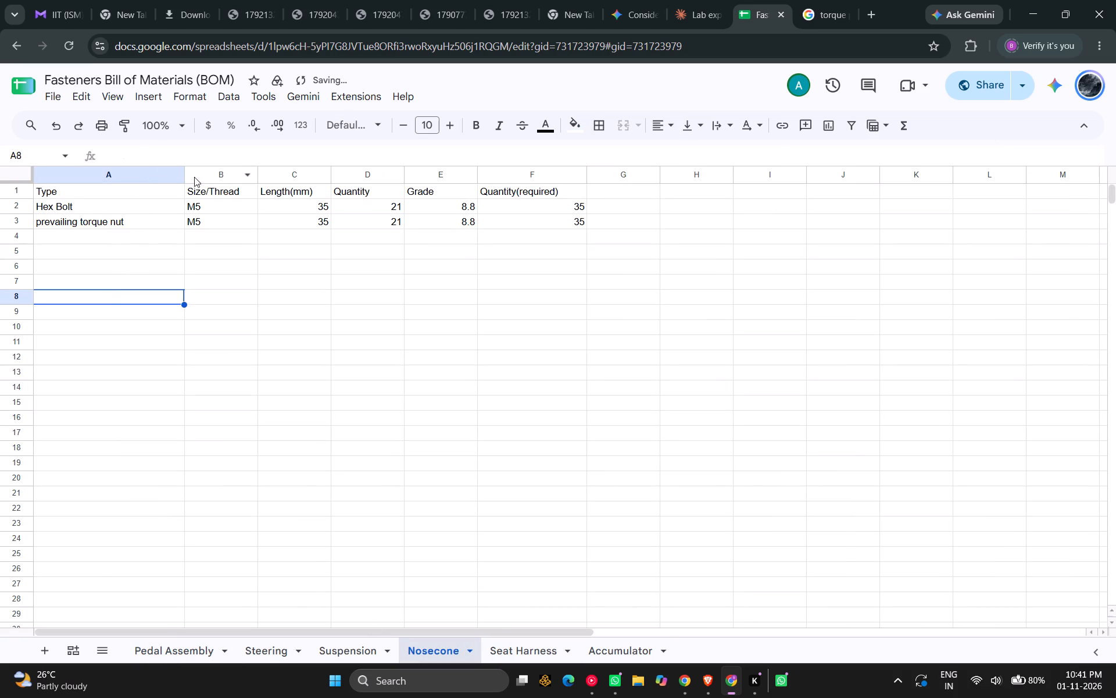
left_click(662, 343)
Convert the Nosecone range A1:G5, containing the headers and fastener entries, to a table and dismiss the feature tips.
left_click_drag(632, 260, 71, 189)
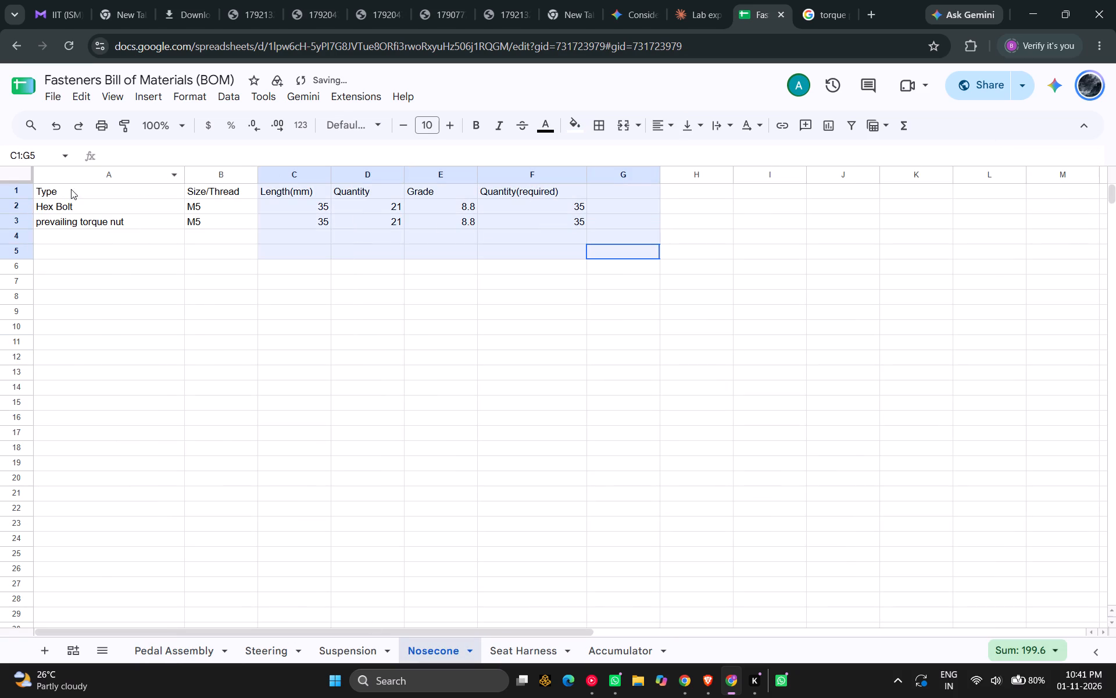
left_click_drag(71, 189, 66, 192)
right_click(133, 197)
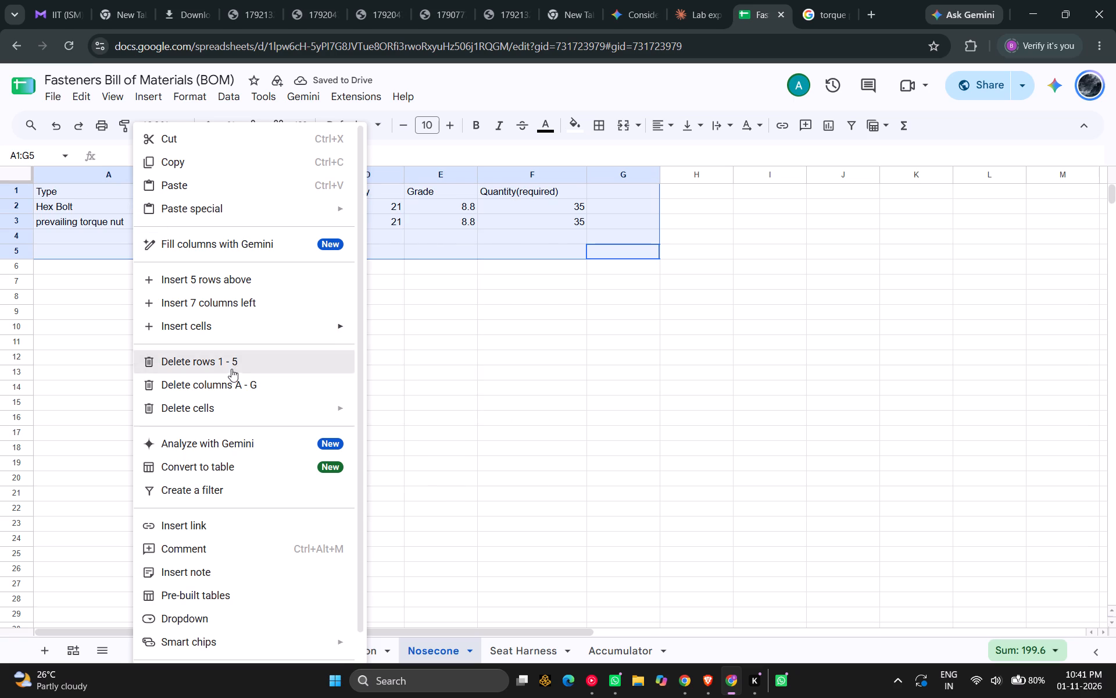
left_click(249, 469)
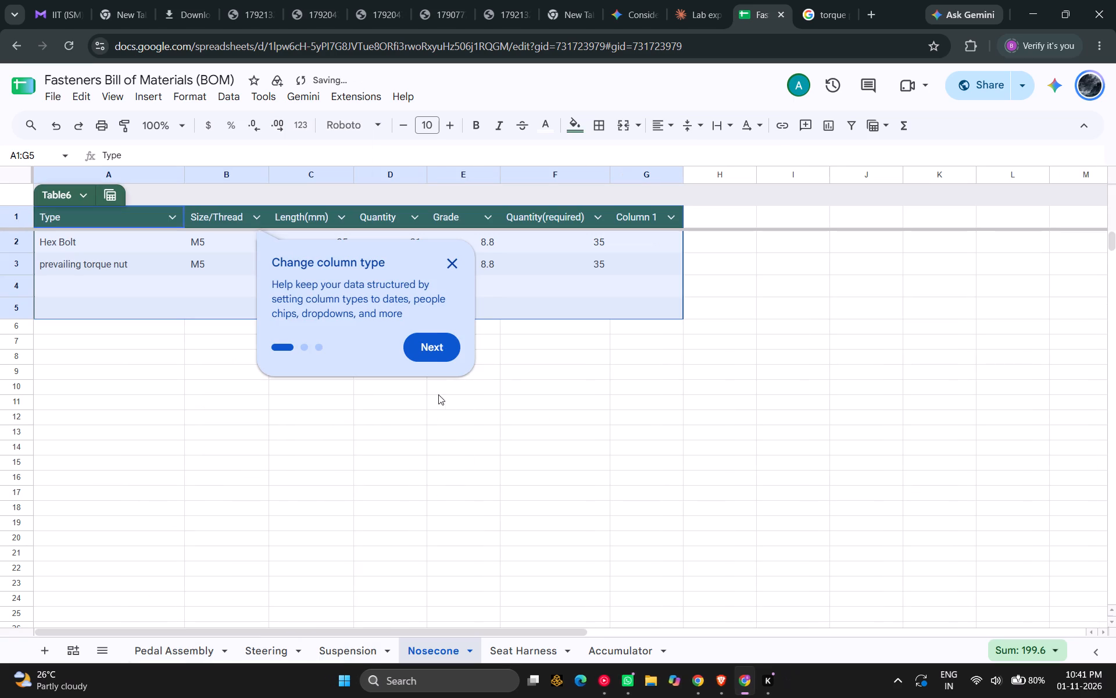
left_click(431, 343)
left_click(257, 342)
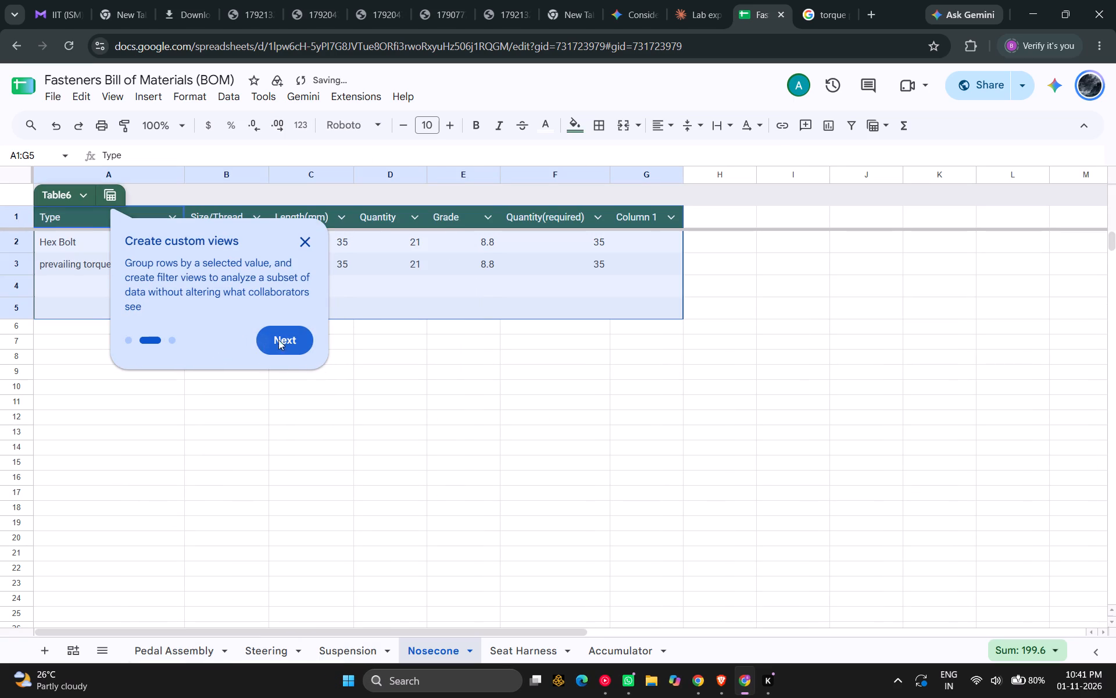
left_click(266, 316)
left_click(267, 371)
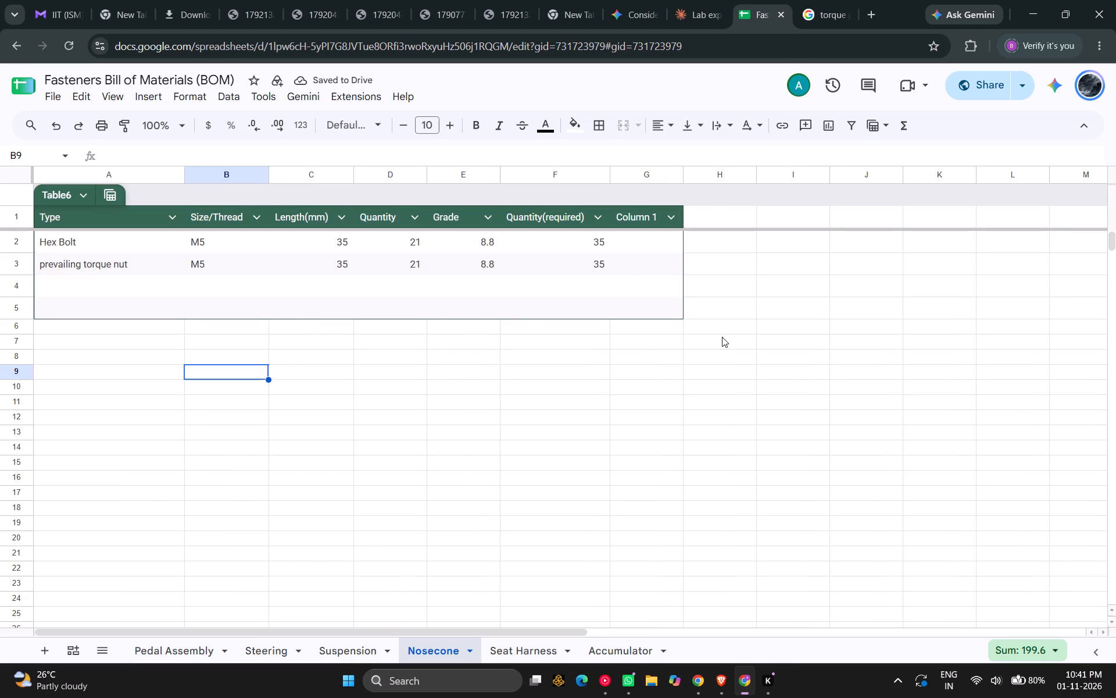
Delete the empty Column 1 beside Quantity(required) from the Nosecone table.
left_click(647, 217)
right_click(647, 217)
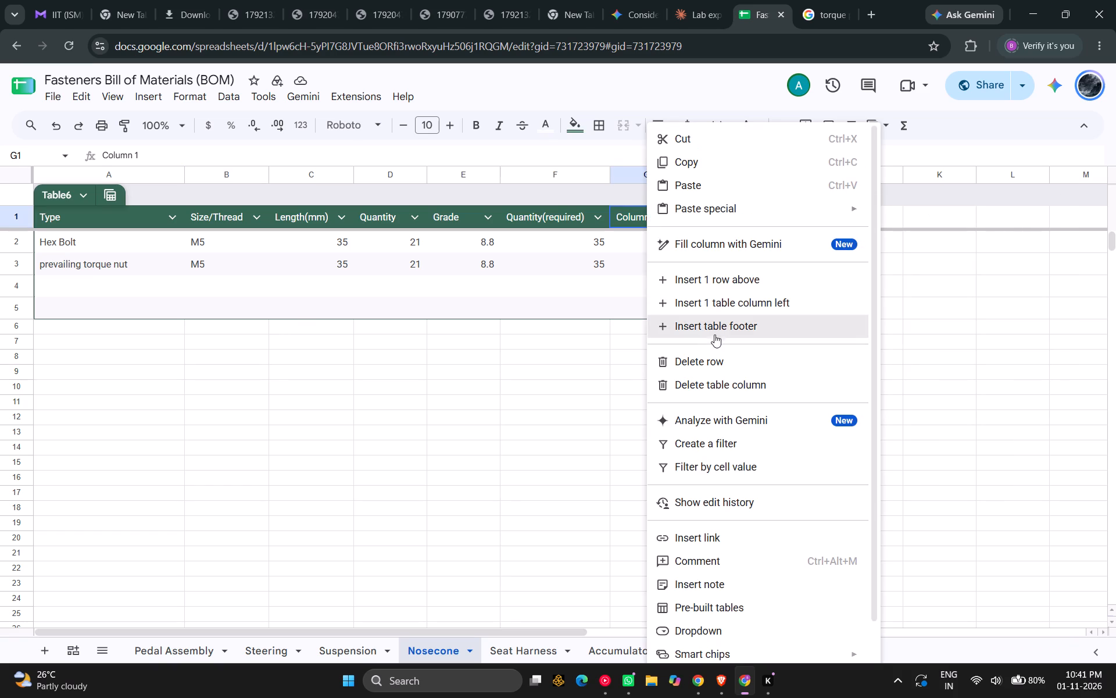
left_click(720, 366)
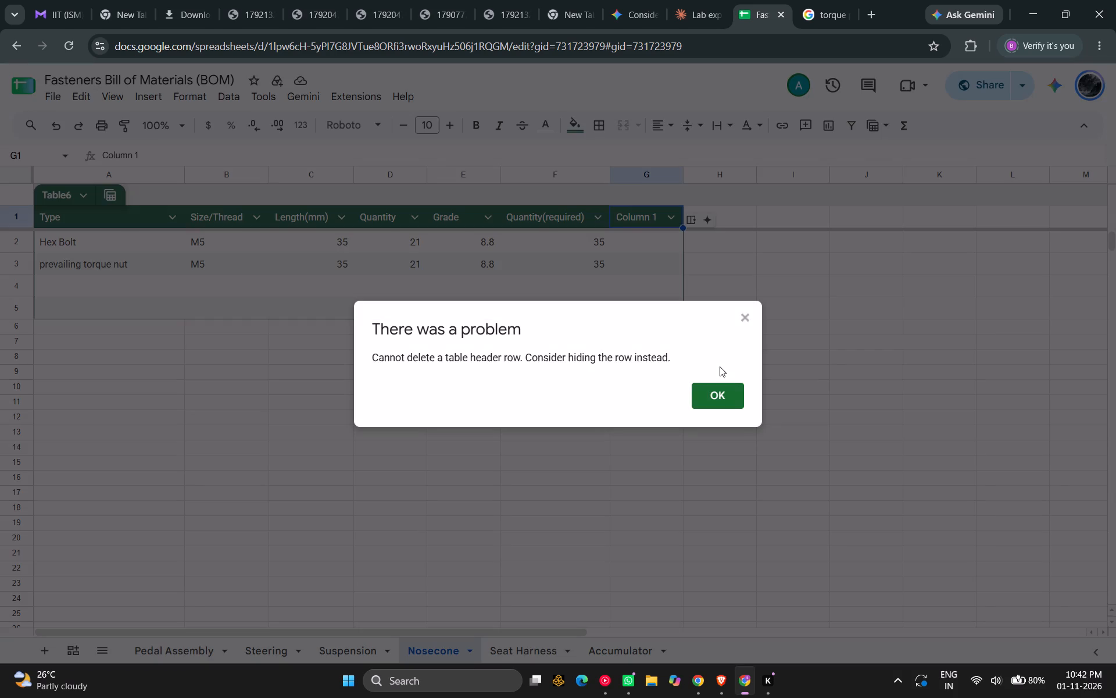
left_click(745, 313)
right_click(648, 220)
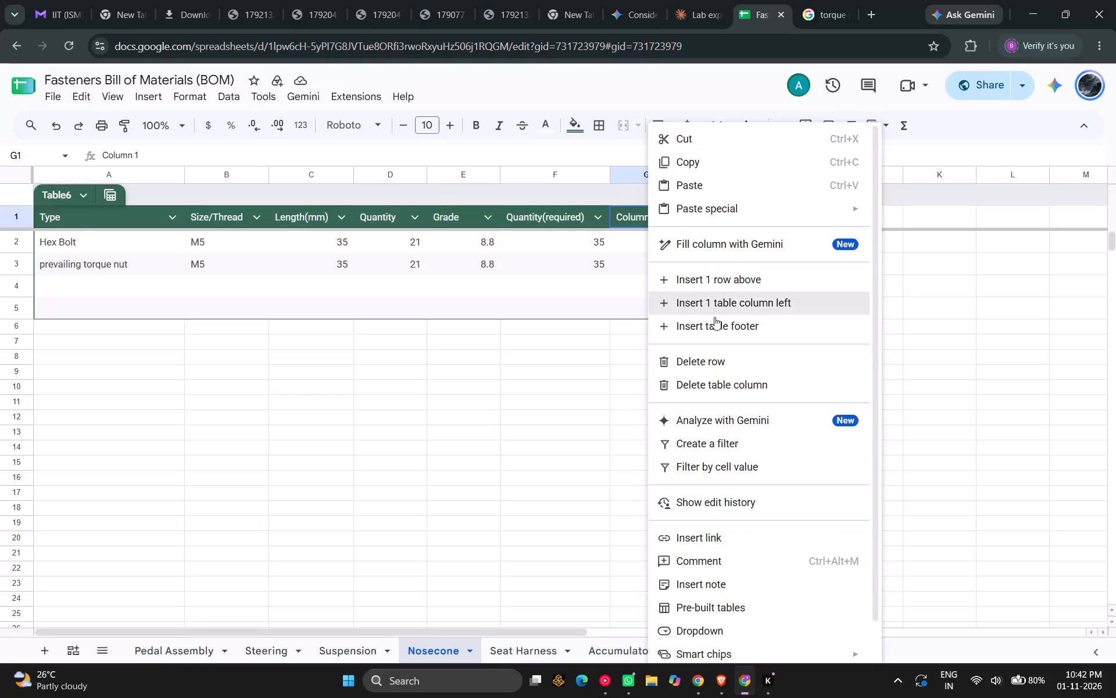
left_click(725, 375)
left_click(666, 425)
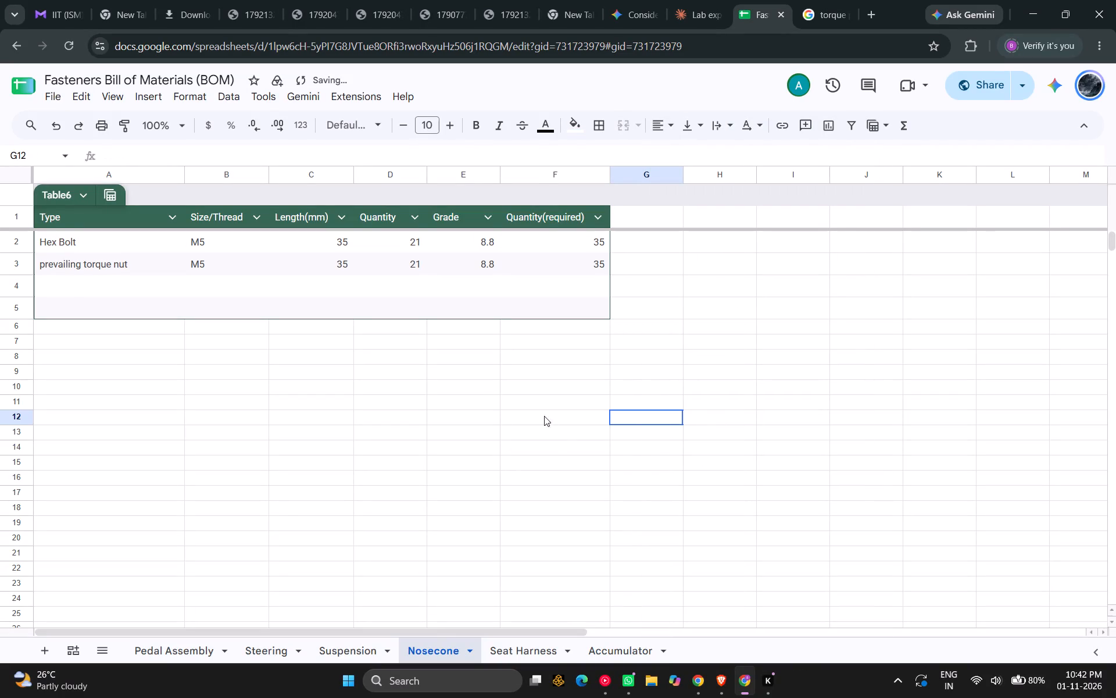
Compare the Nosecone table with the Suspension, Steering, Pedal Assembly and Seat Harness tables, and return to the Nosecone sheet.
left_click(338, 651)
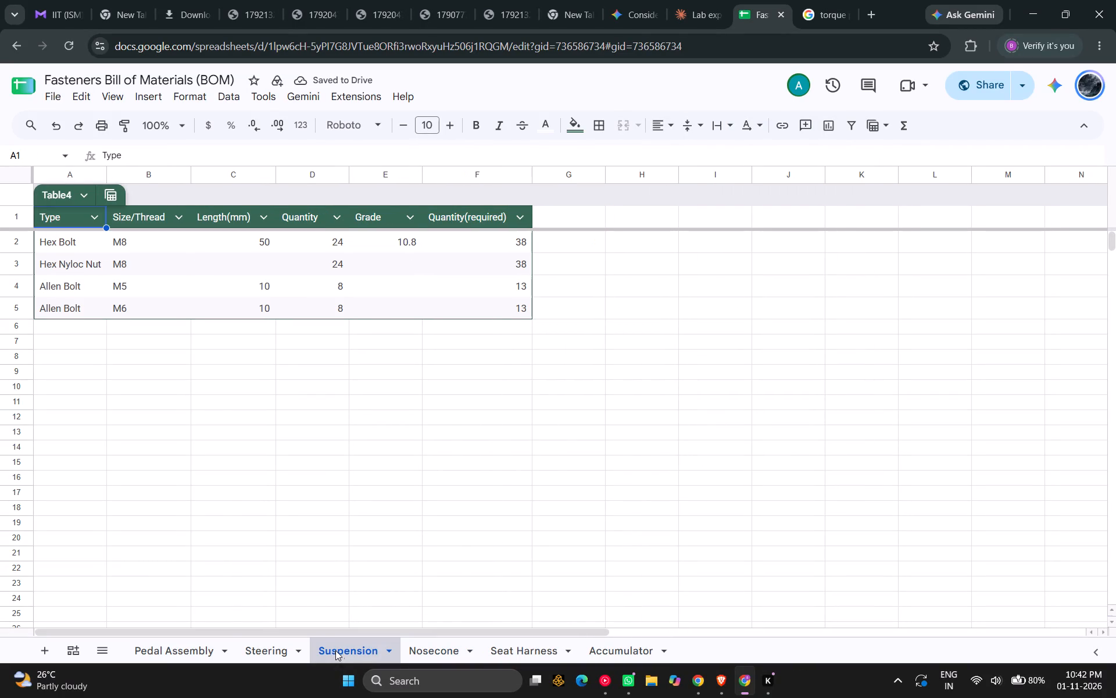
left_click(274, 647)
left_click(193, 644)
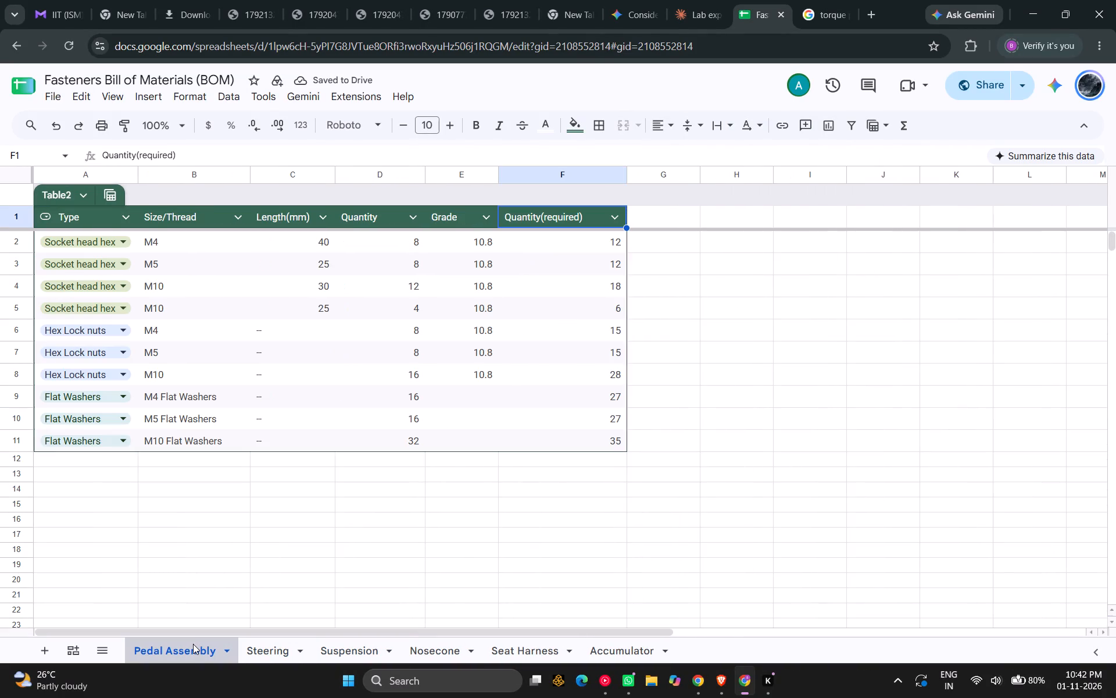
left_click(447, 649)
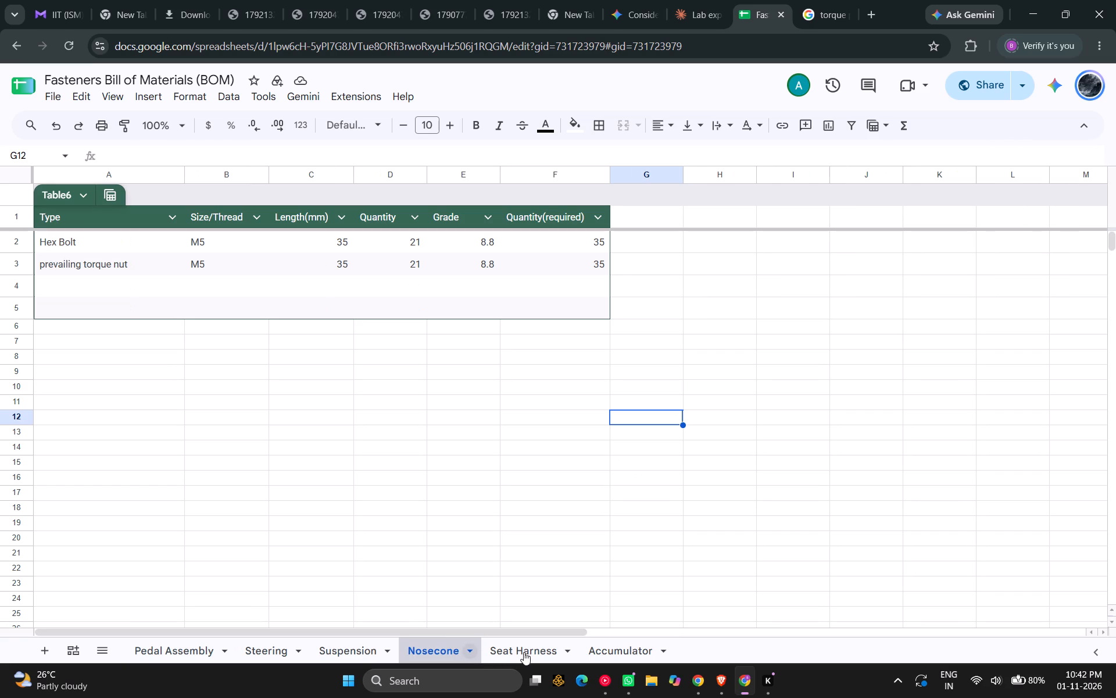
left_click(420, 397)
left_click(417, 297)
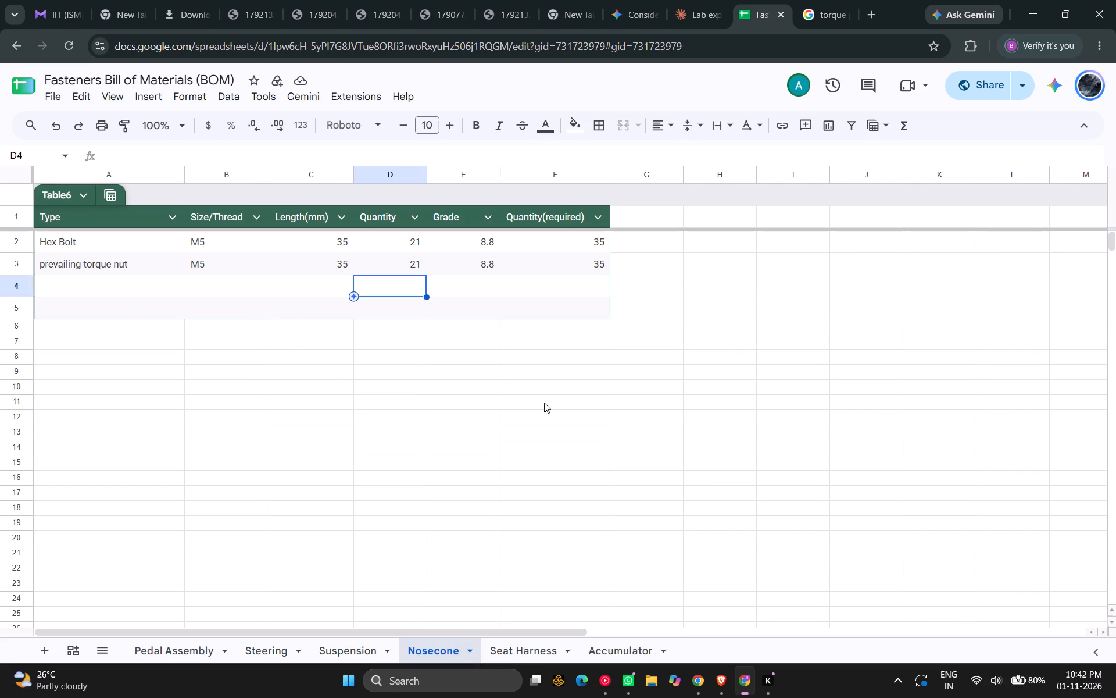
left_click(582, 457)
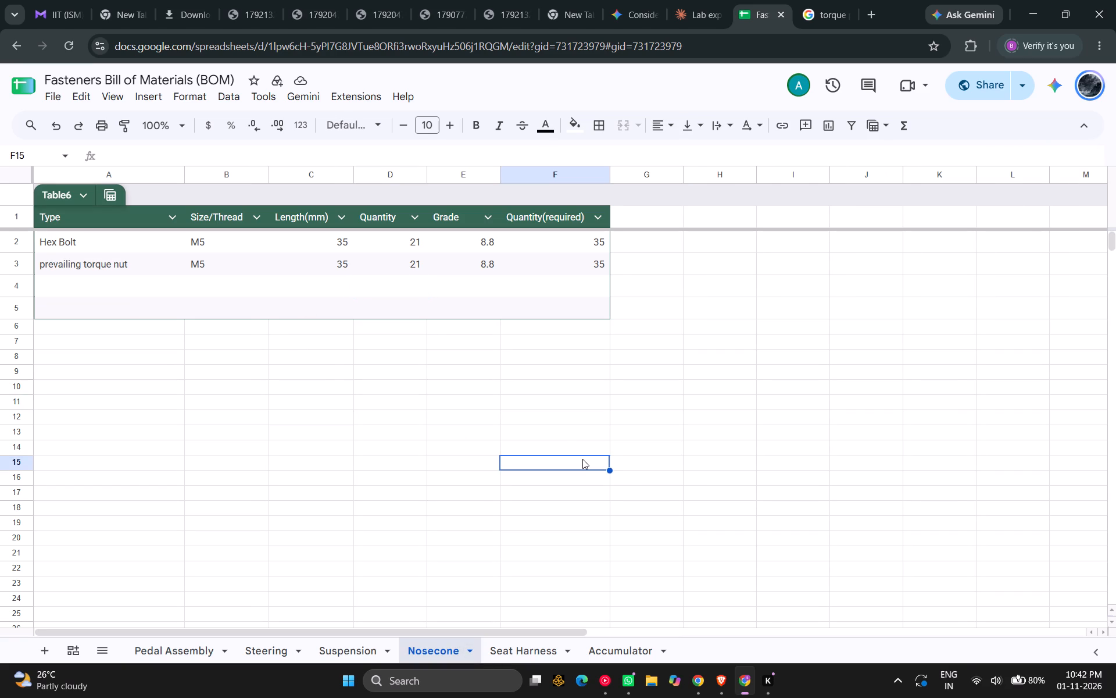
left_click(536, 649)
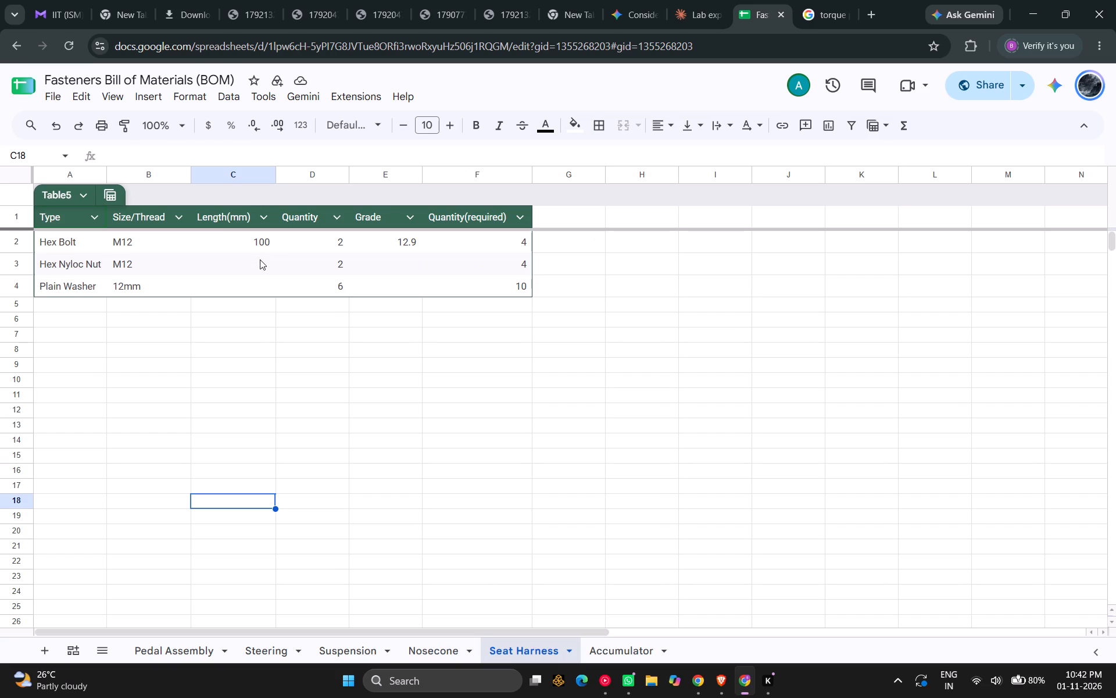
left_click(436, 653)
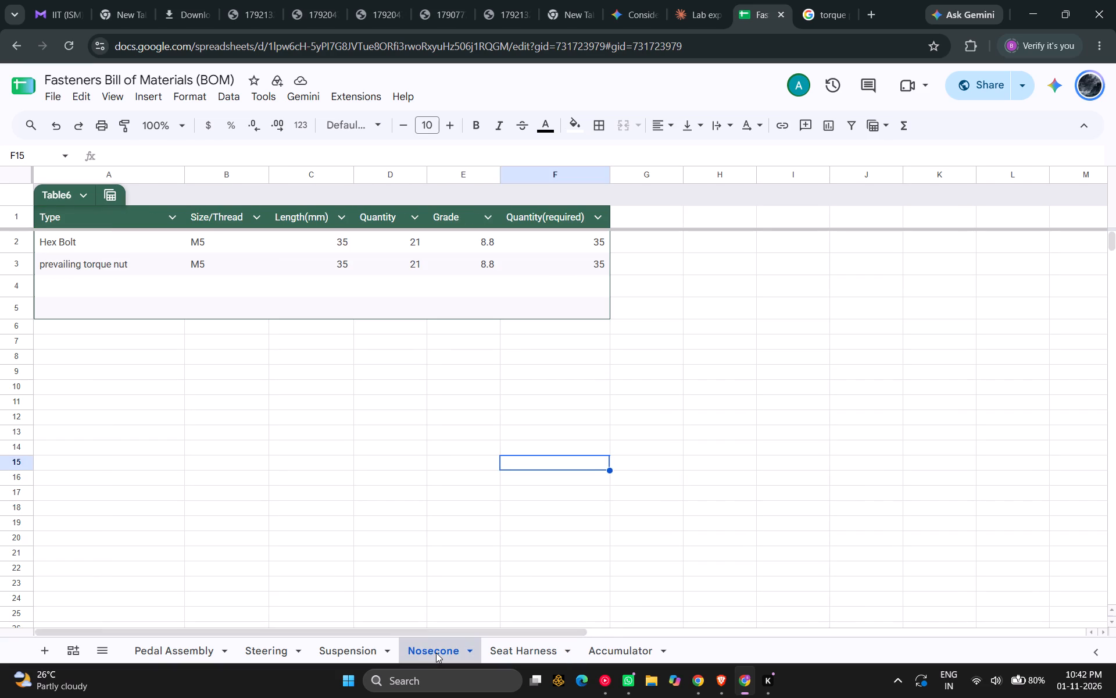
In the torque prevailing nuts AI search, ask whether it is a hex torque prevailing nut or just a hex nut.
left_click(800, 0)
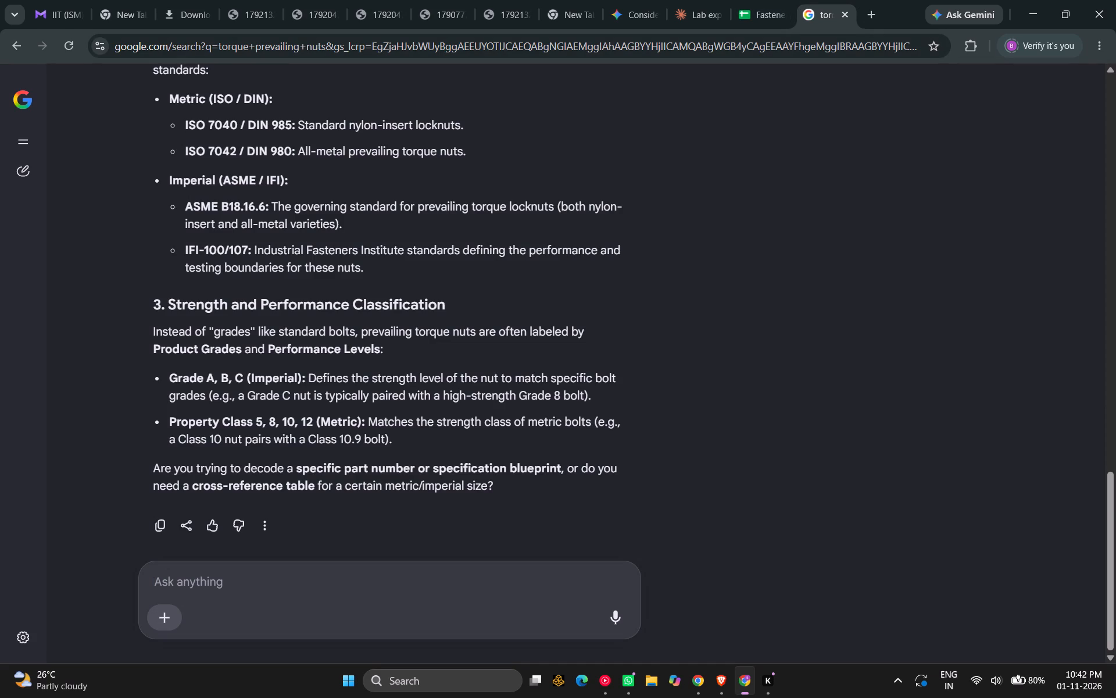
scroll(449, 287, "up", 20)
scroll(449, 287, "up", 4)
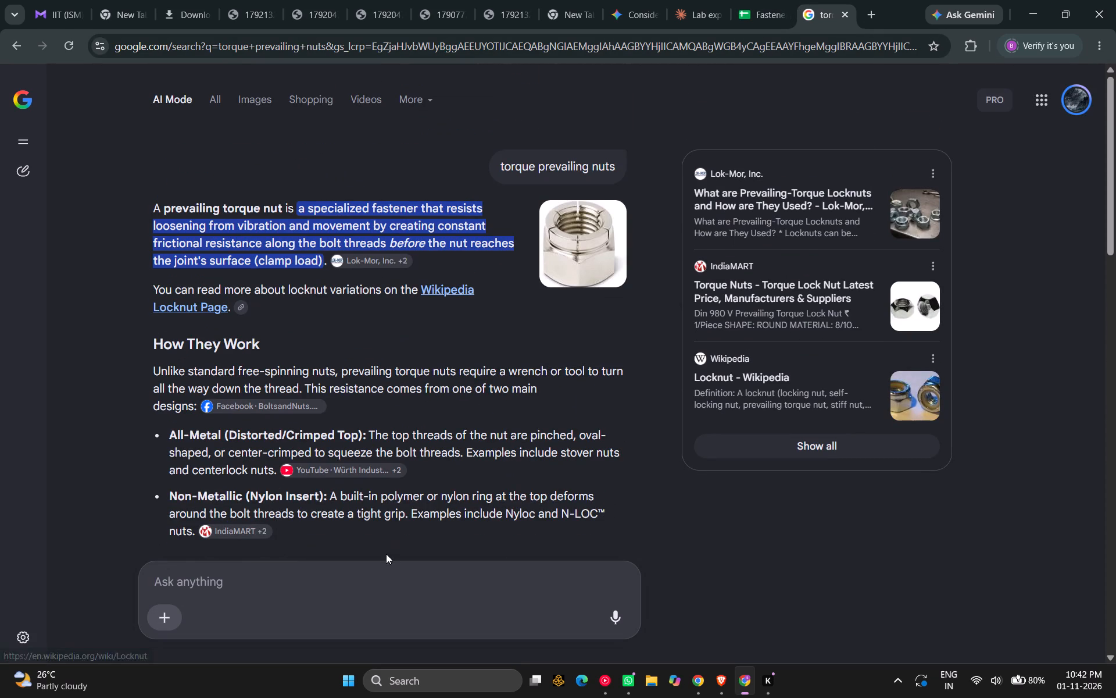
left_click(377, 601)
key("i")
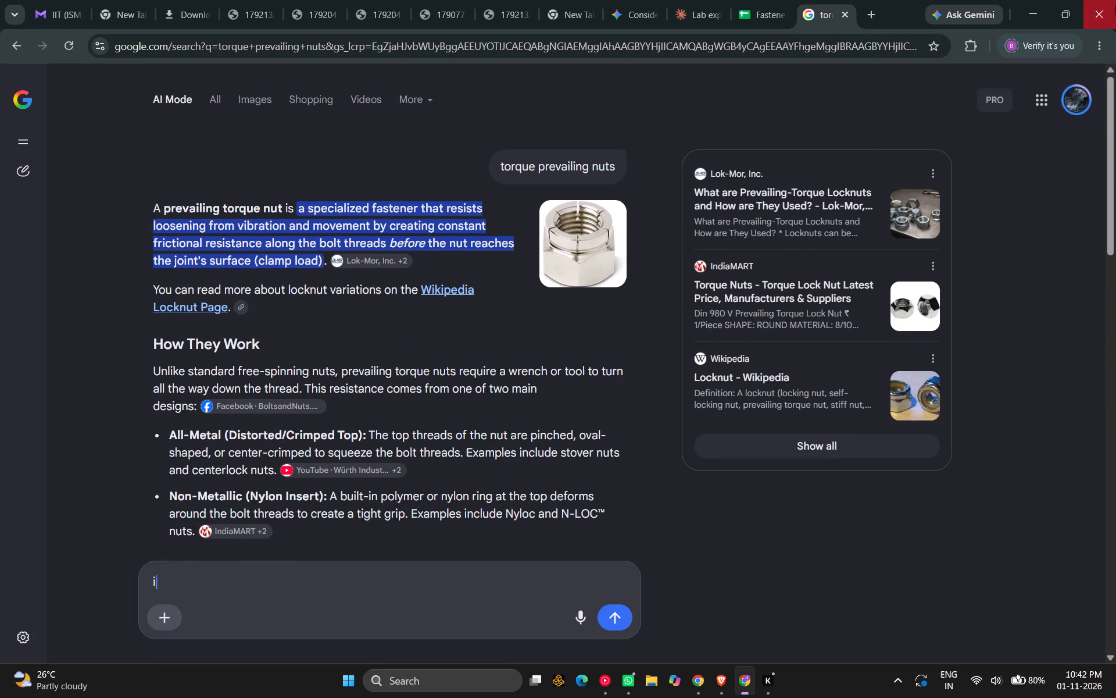
key("s")
key("space")
type("it he")
type("x to")
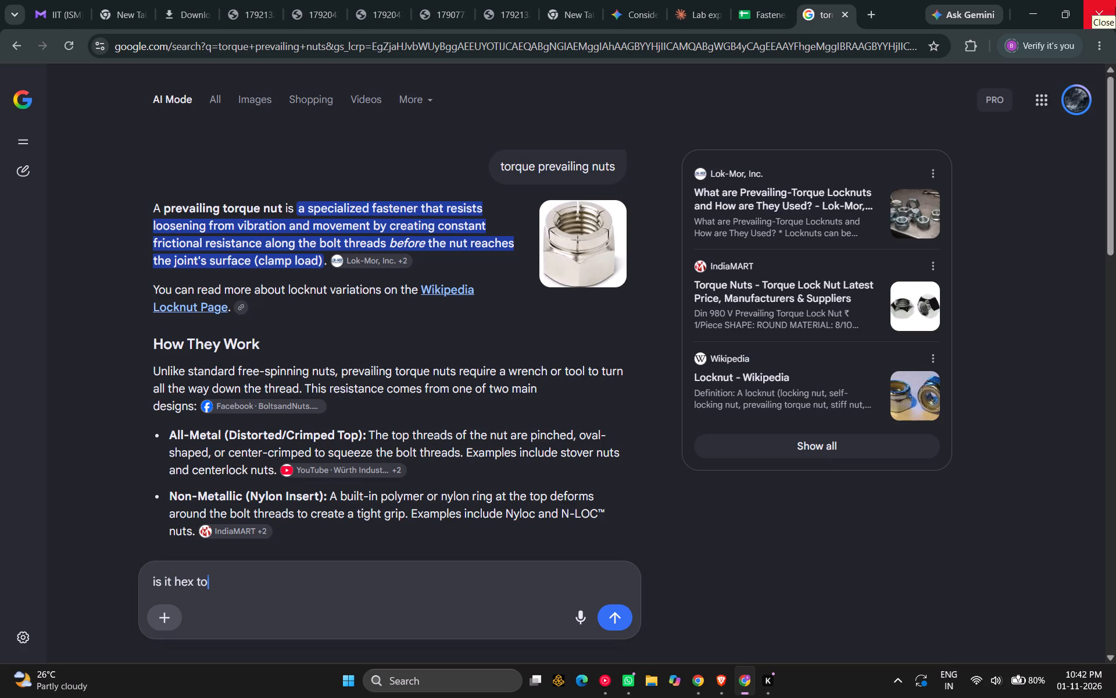
type("rque prevaliing nut or just hex nuts")
key("Return")
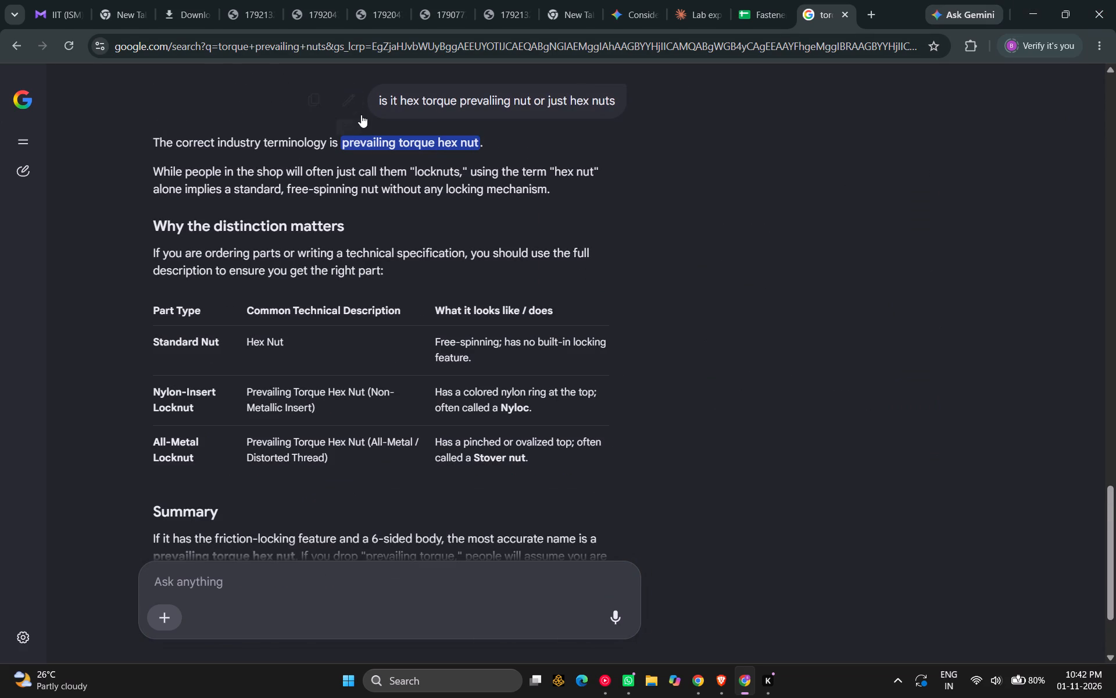
Copy the term "prevailing torque hex nut" from the answer and replace the nut's Type entry in the Nosecone table with it.
left_click_drag(339, 145, 478, 138)
key("ctrl+c")
key("ctrl+c")
key("ctrl+c")
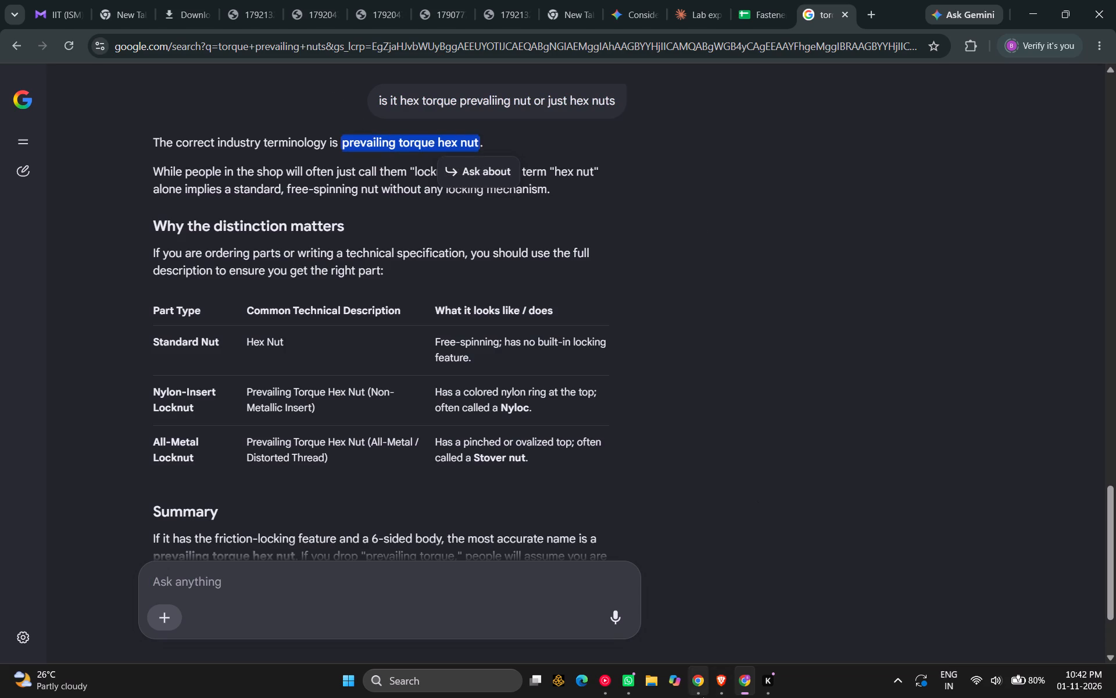
left_click(717, 683)
left_click(696, 684)
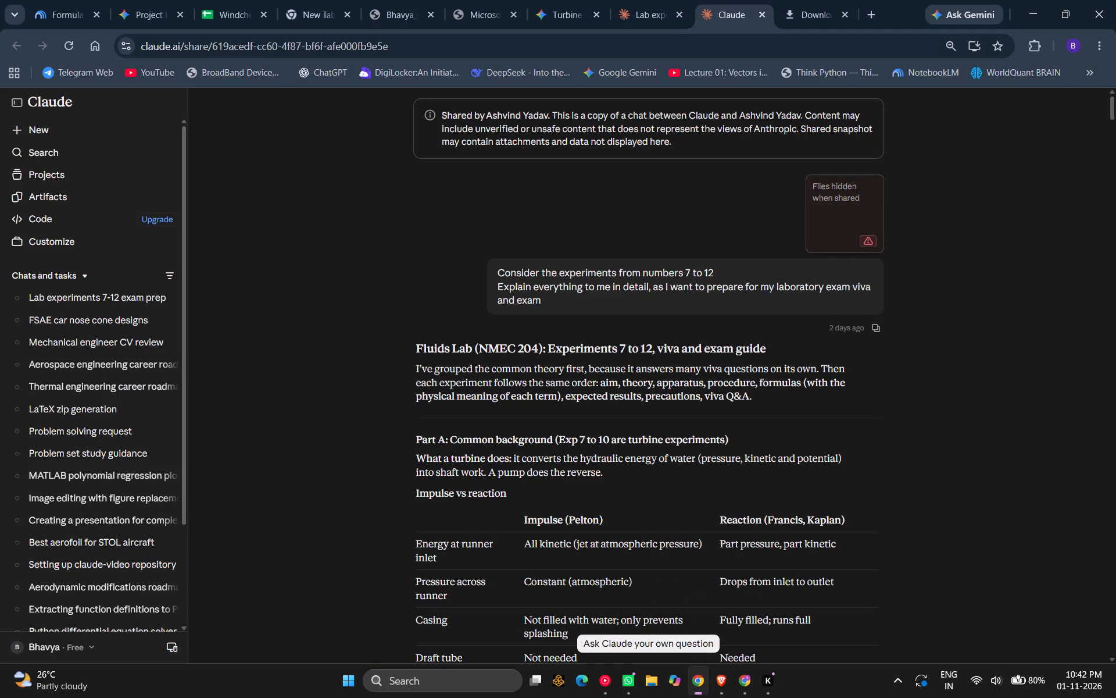
left_click(749, 690)
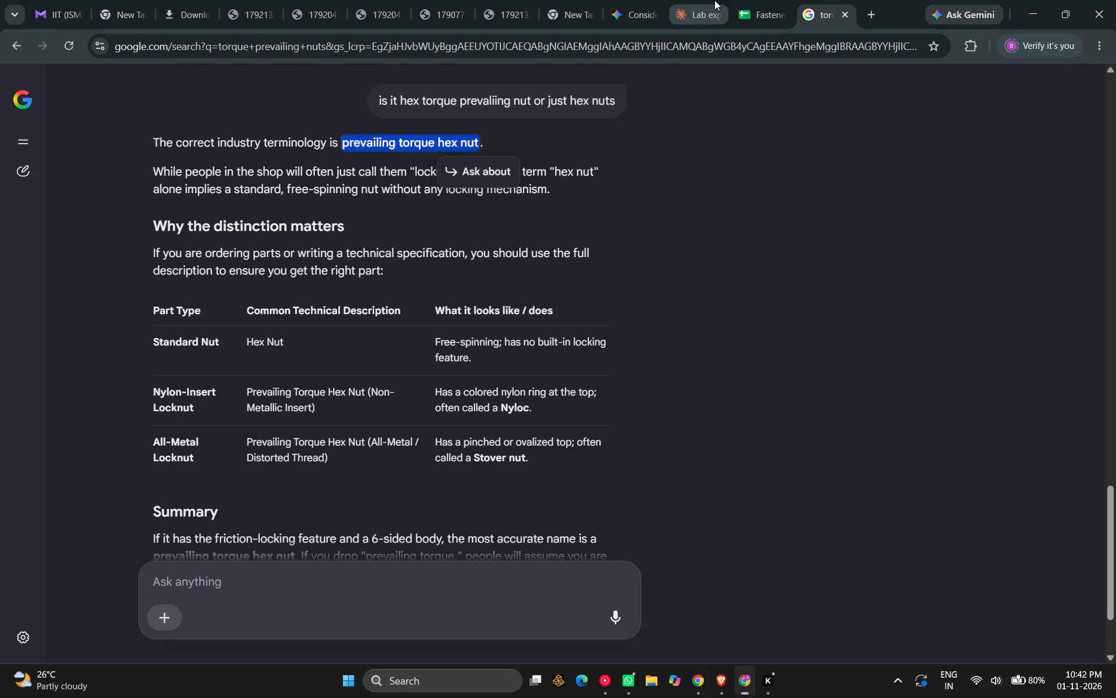
left_click(748, 0)
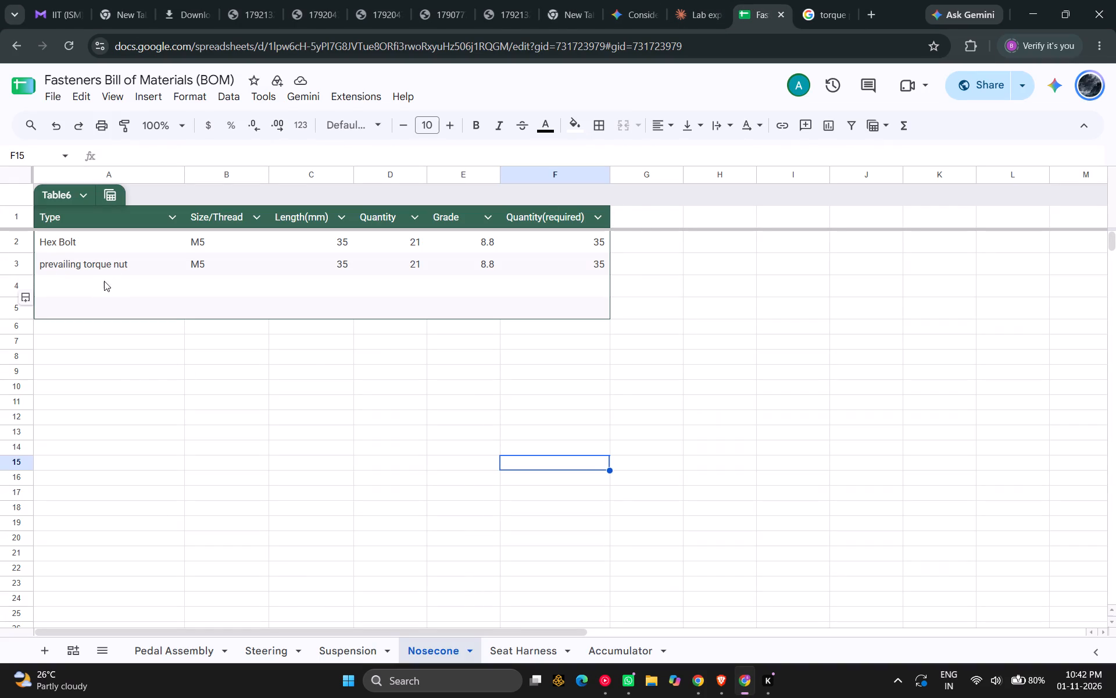
double_click(119, 268)
left_click_drag(141, 259, 117, 263)
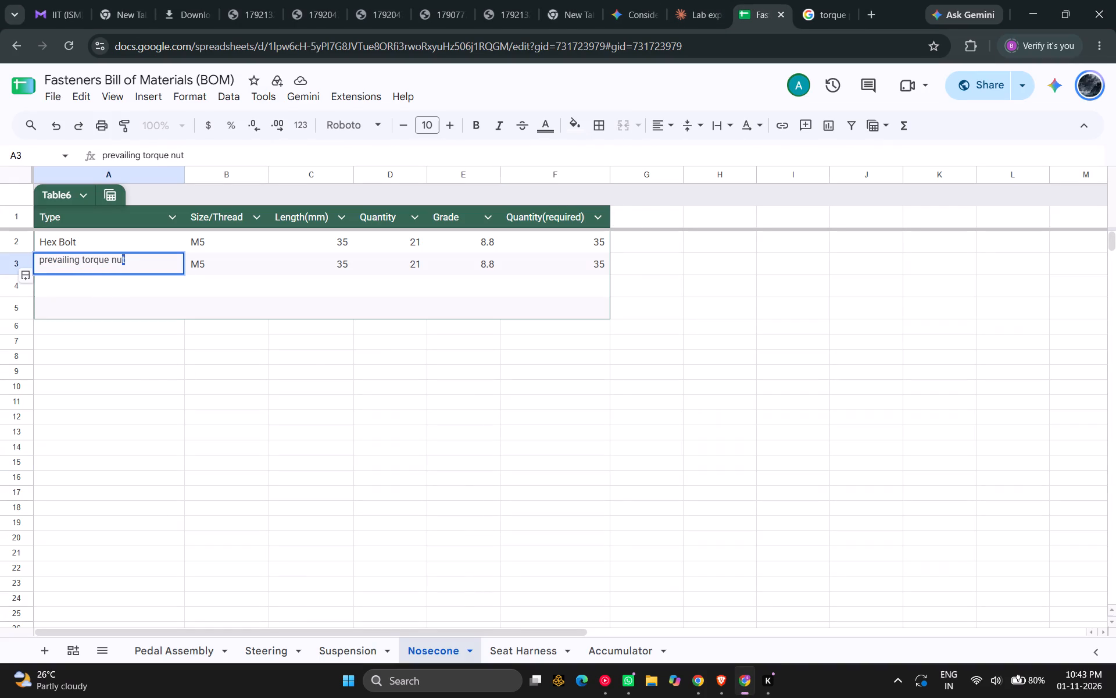
left_click_drag(117, 263, 28, 271)
key("ctrl+v")
left_click(190, 405)
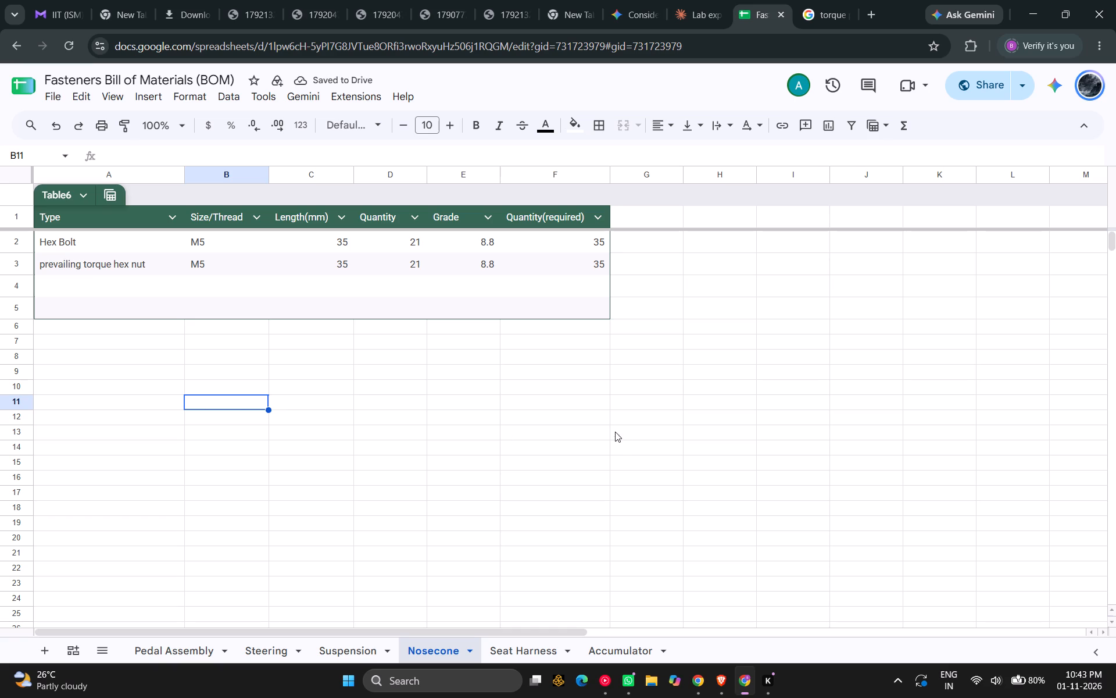
double_click(325, 496)
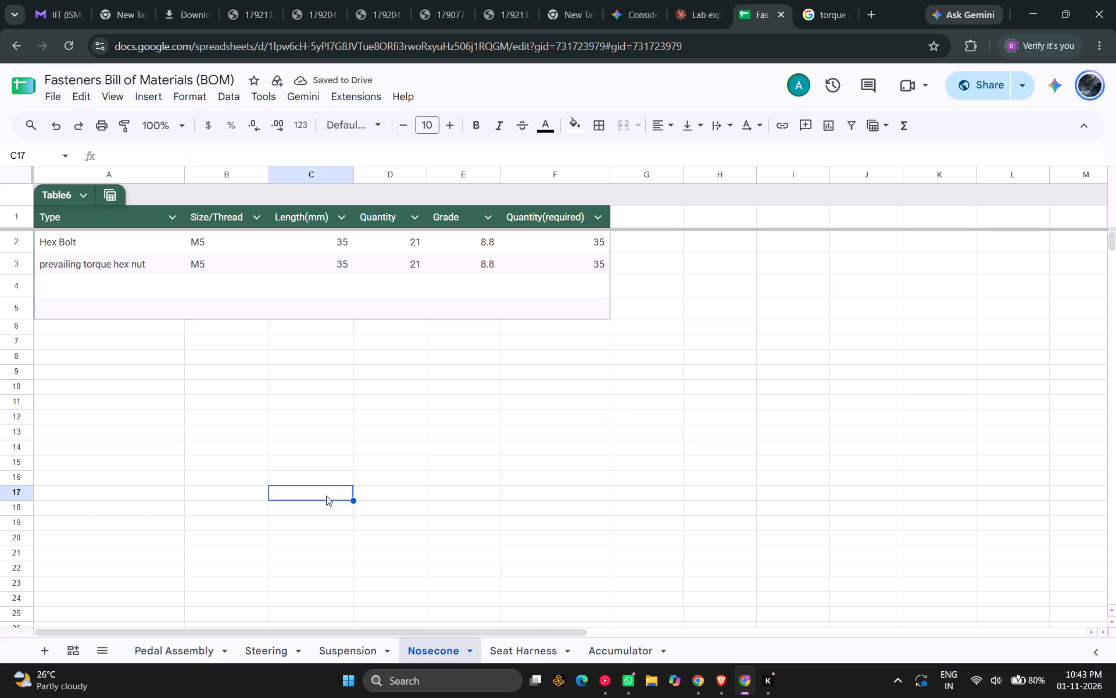
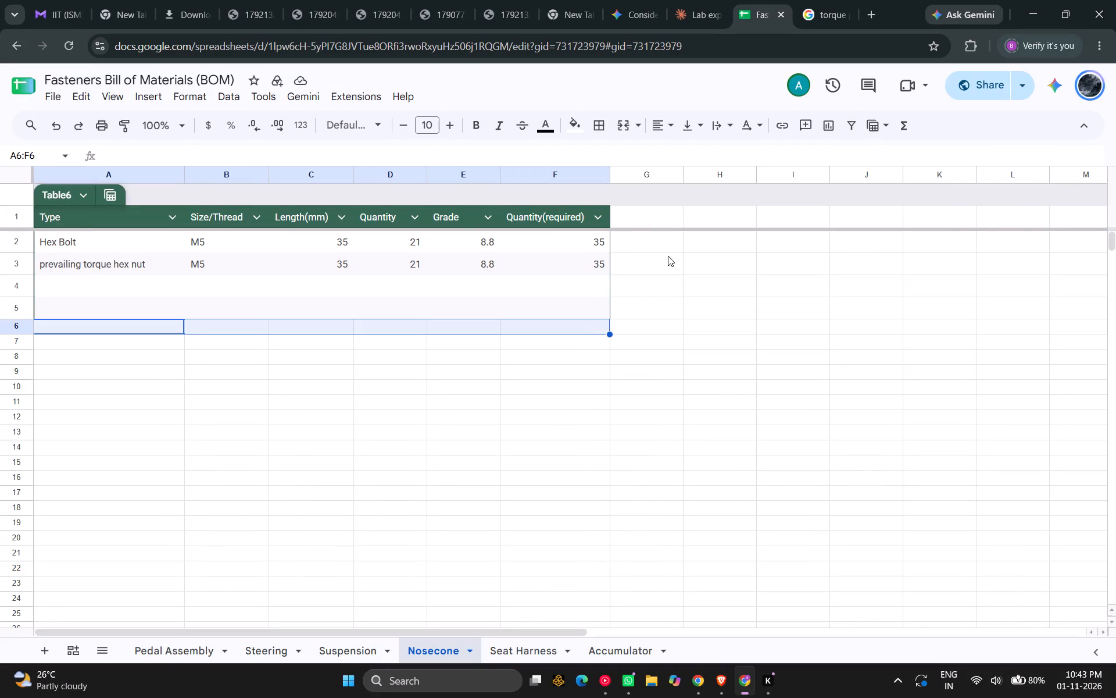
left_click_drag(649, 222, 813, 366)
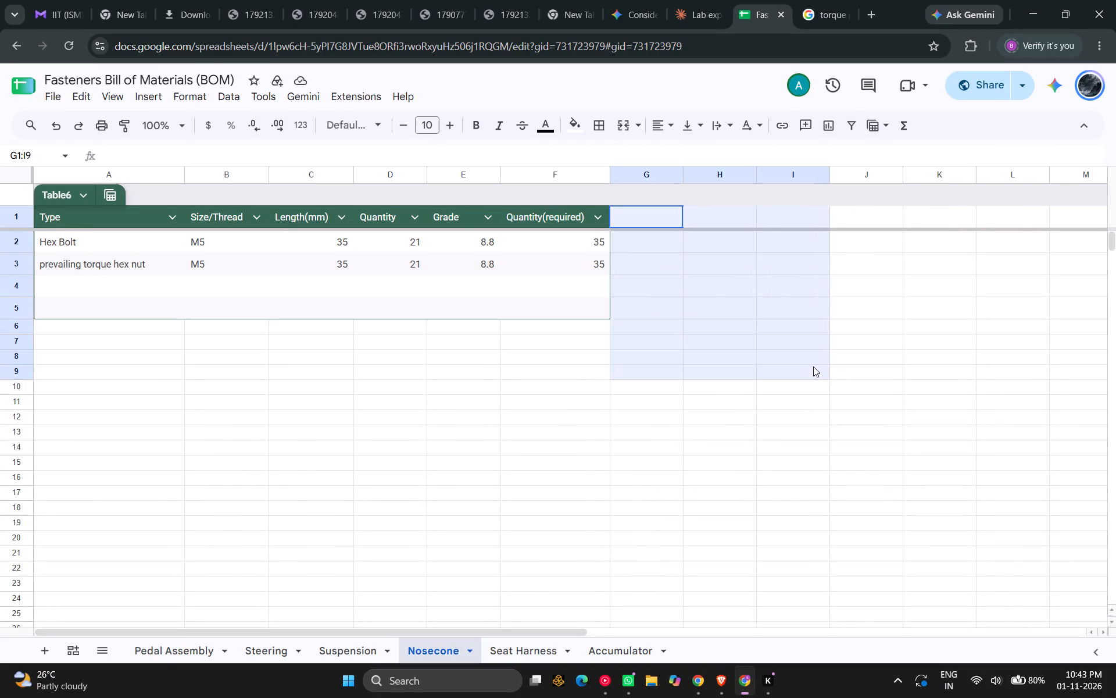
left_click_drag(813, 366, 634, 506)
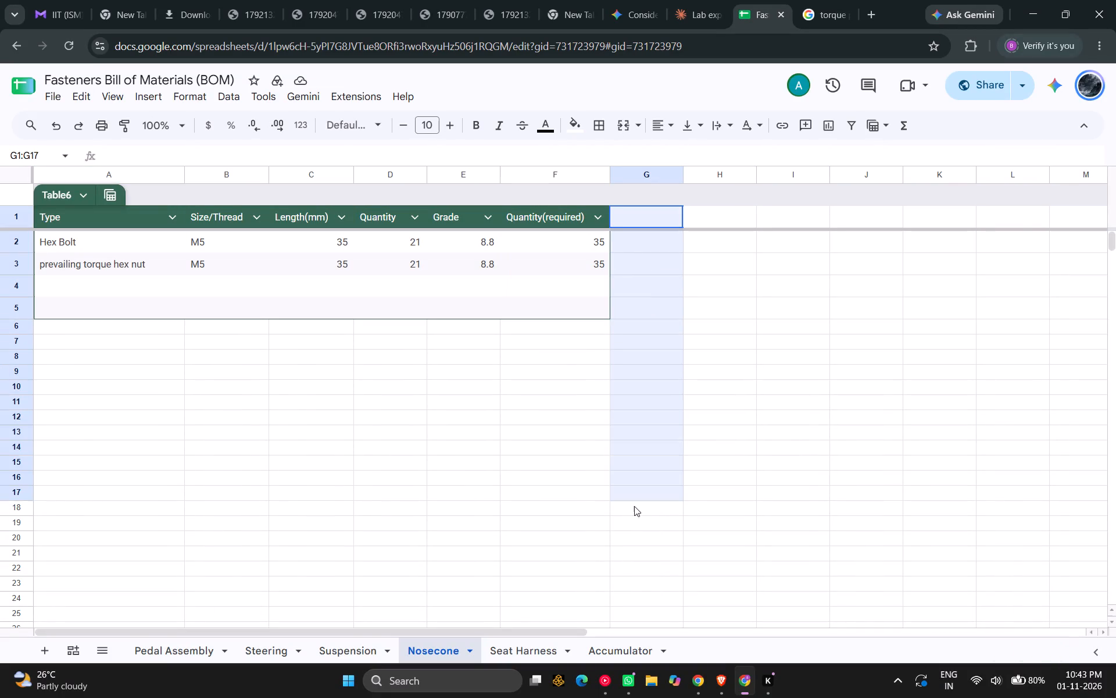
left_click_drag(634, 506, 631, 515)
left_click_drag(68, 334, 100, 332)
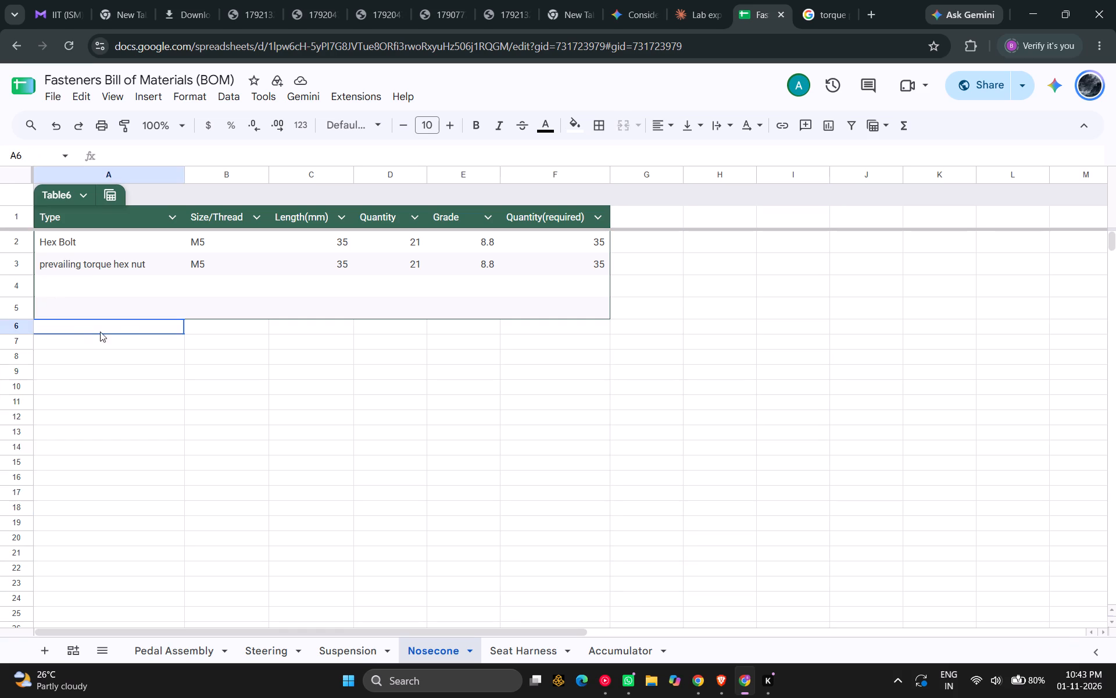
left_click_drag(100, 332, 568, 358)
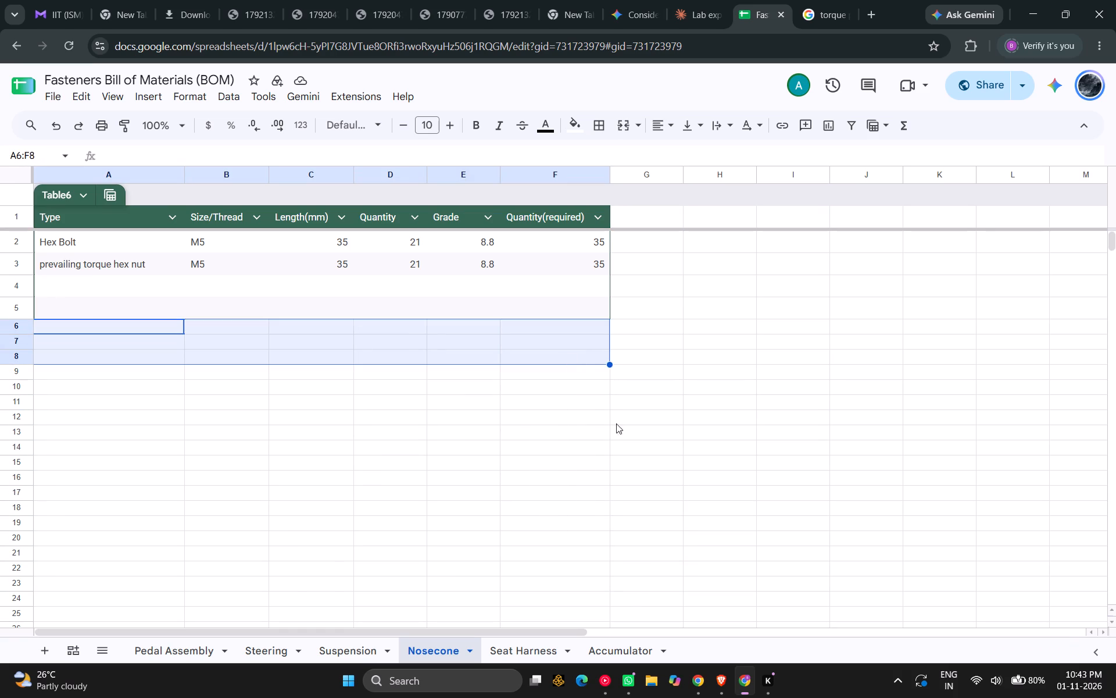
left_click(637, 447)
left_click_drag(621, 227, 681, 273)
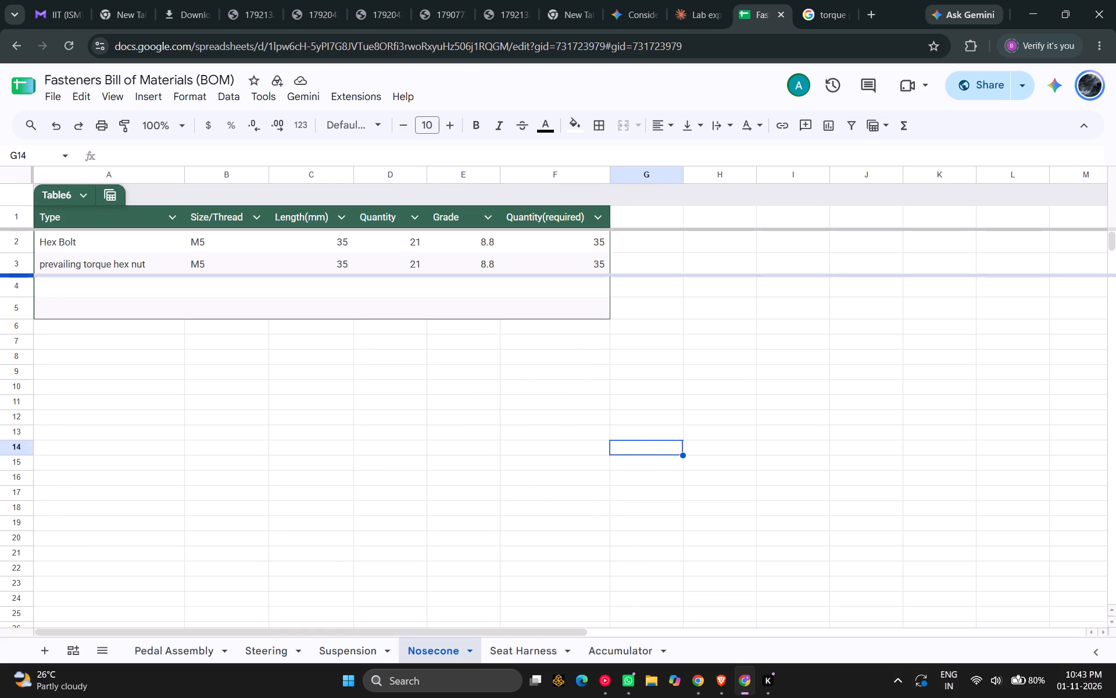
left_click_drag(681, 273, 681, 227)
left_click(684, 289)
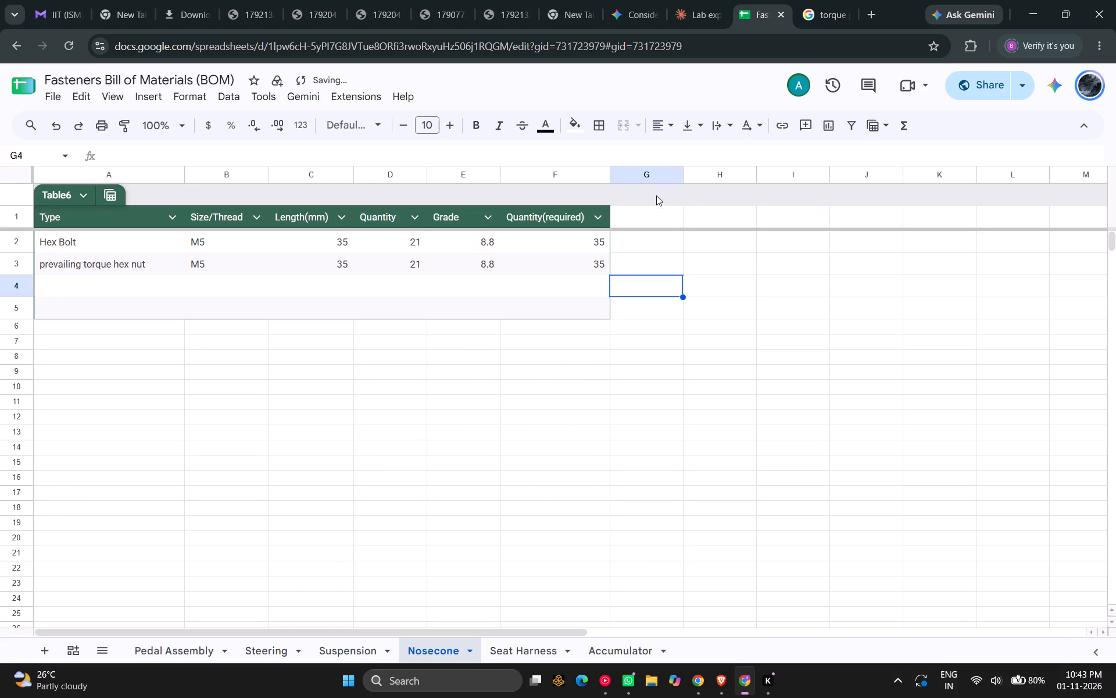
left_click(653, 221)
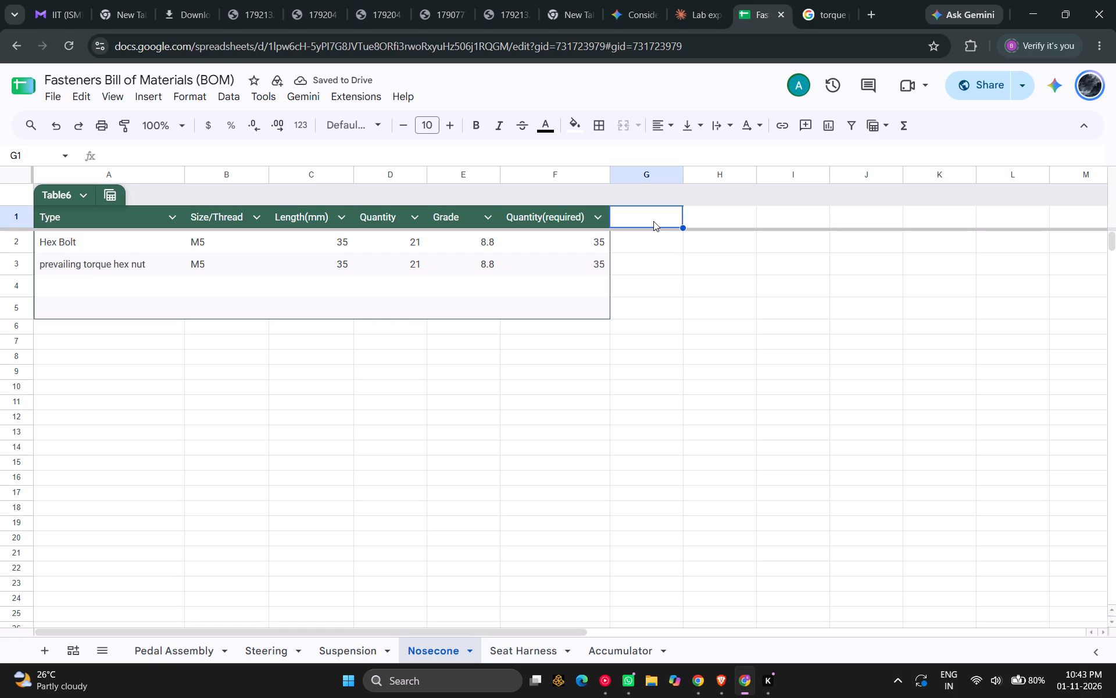
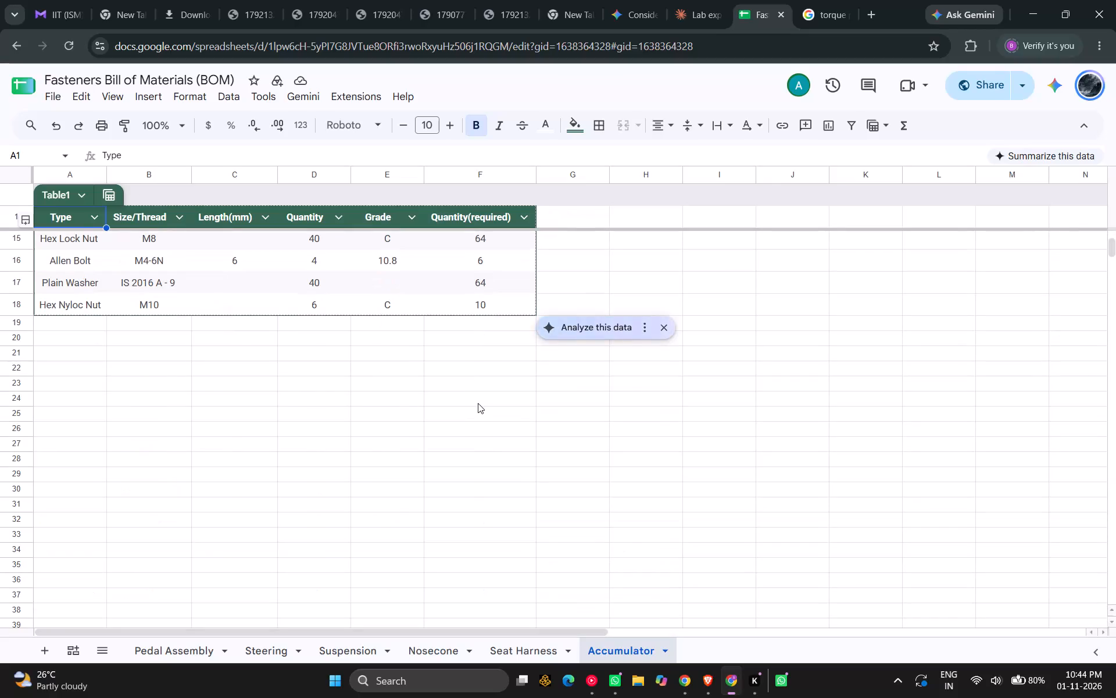
Review the fastener tables on the Accumulator, Suspension, Steering and Pedal Assembly sheets of the Fasteners Bill of Materials.
scroll(478, 403, "up", 3)
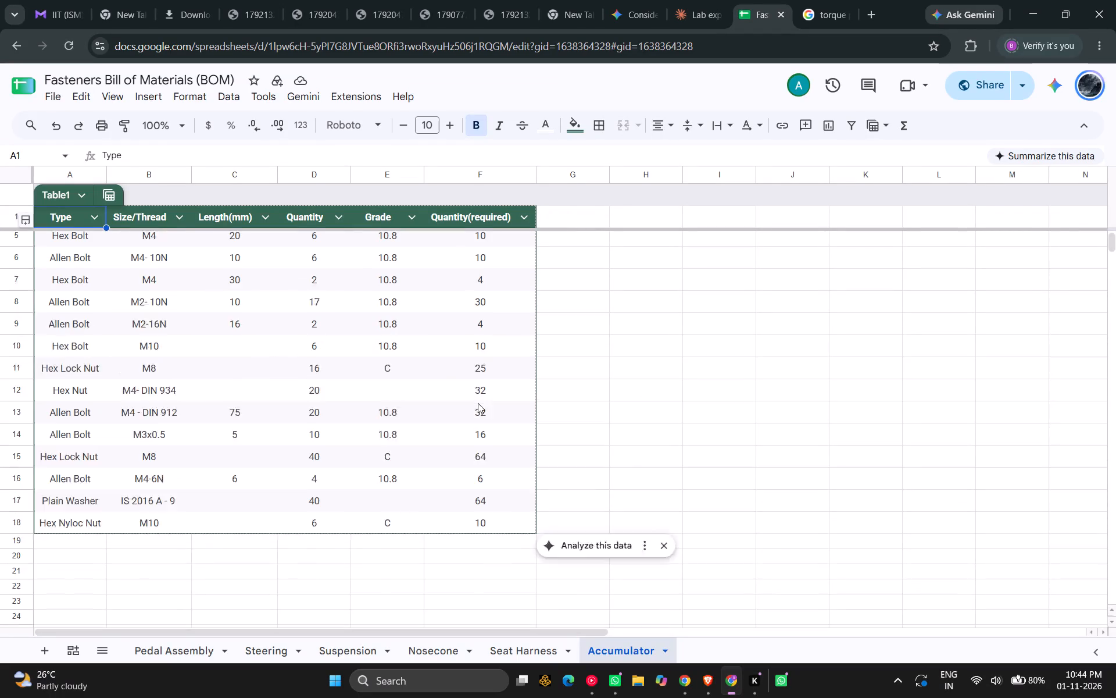
scroll(478, 403, "up", 3)
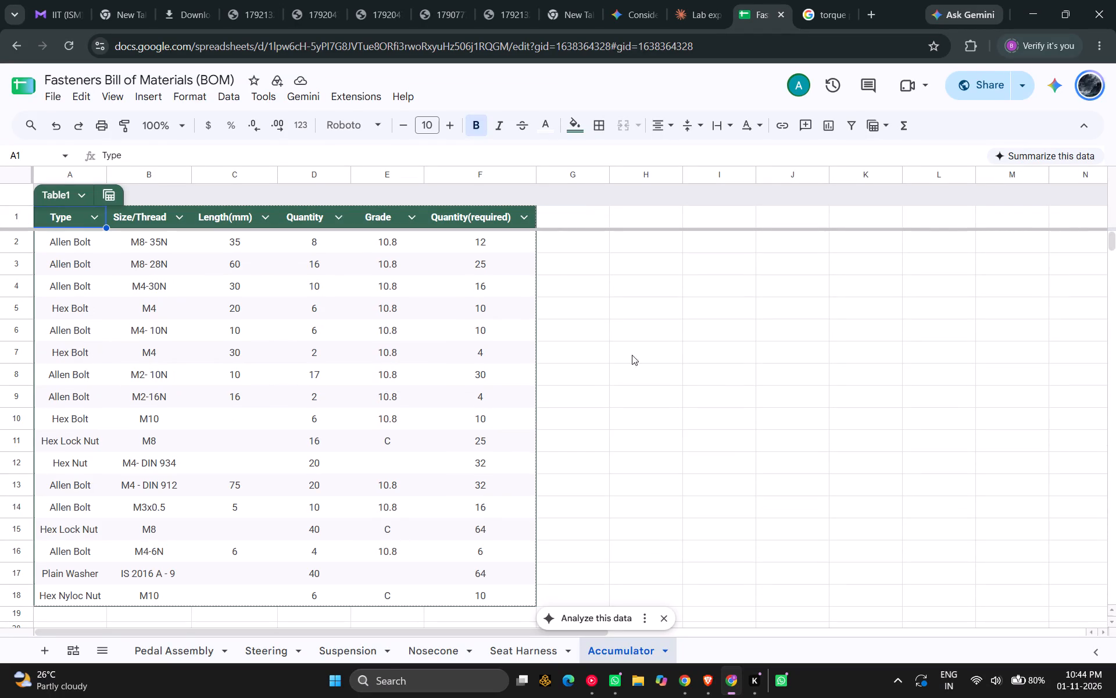
left_click(355, 657)
left_click(257, 654)
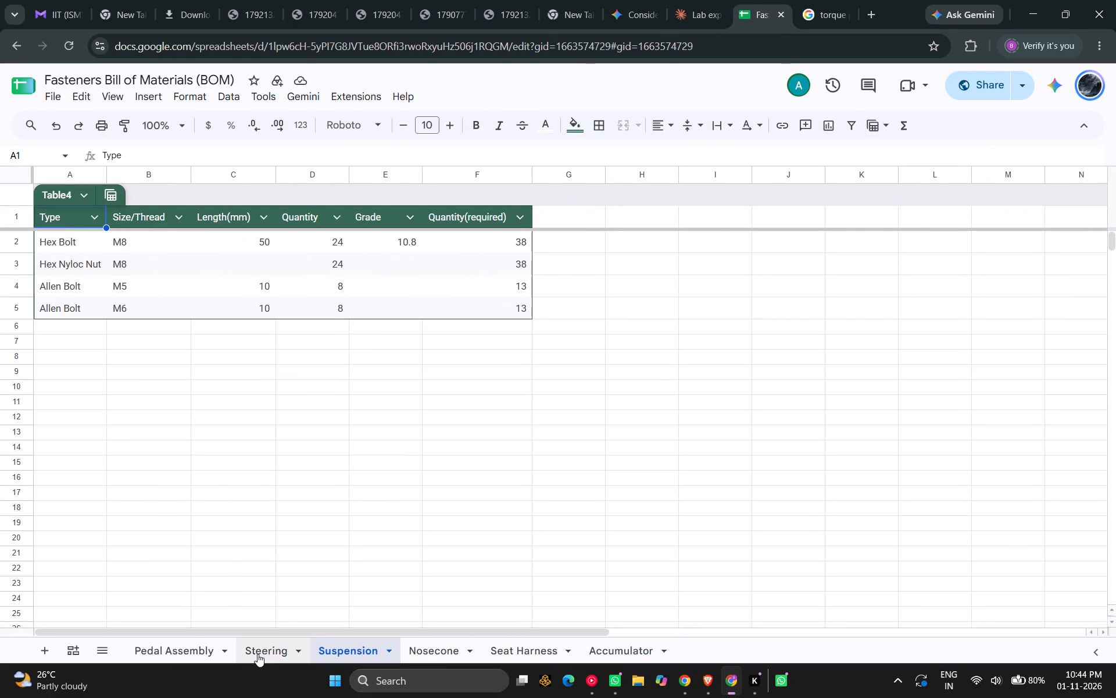
left_click(151, 650)
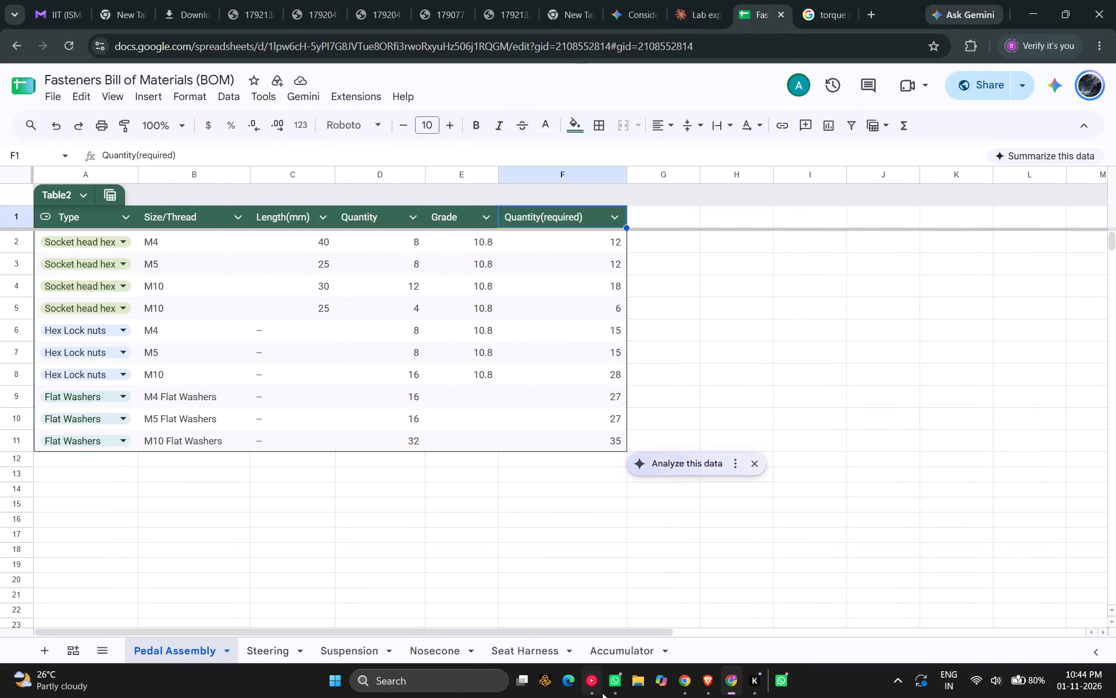
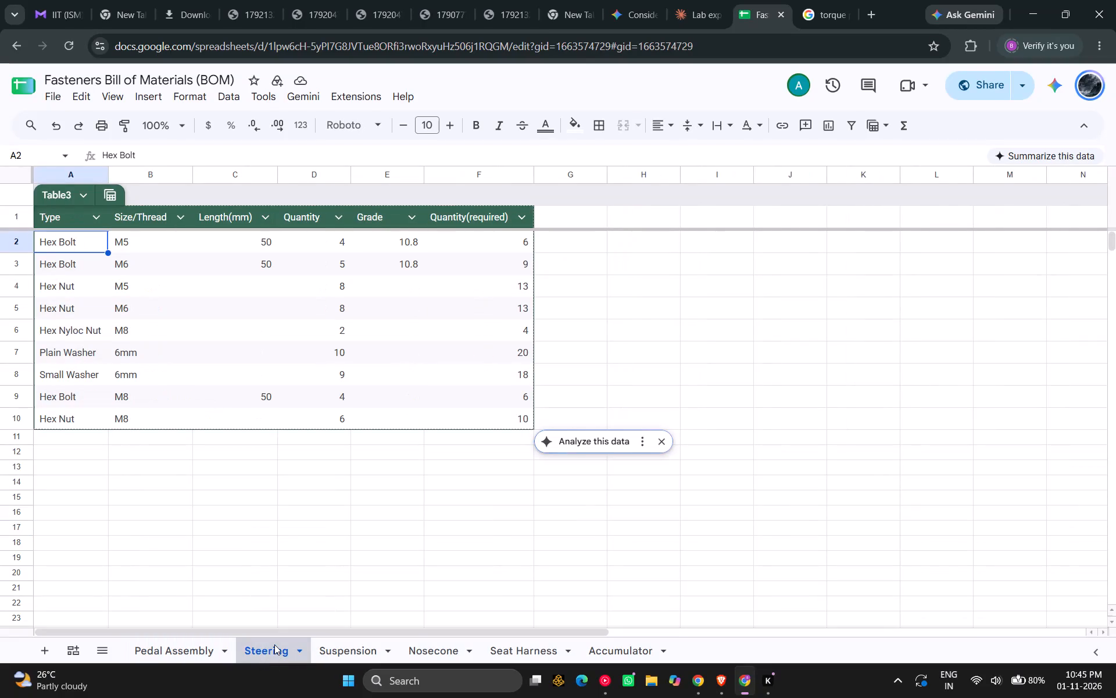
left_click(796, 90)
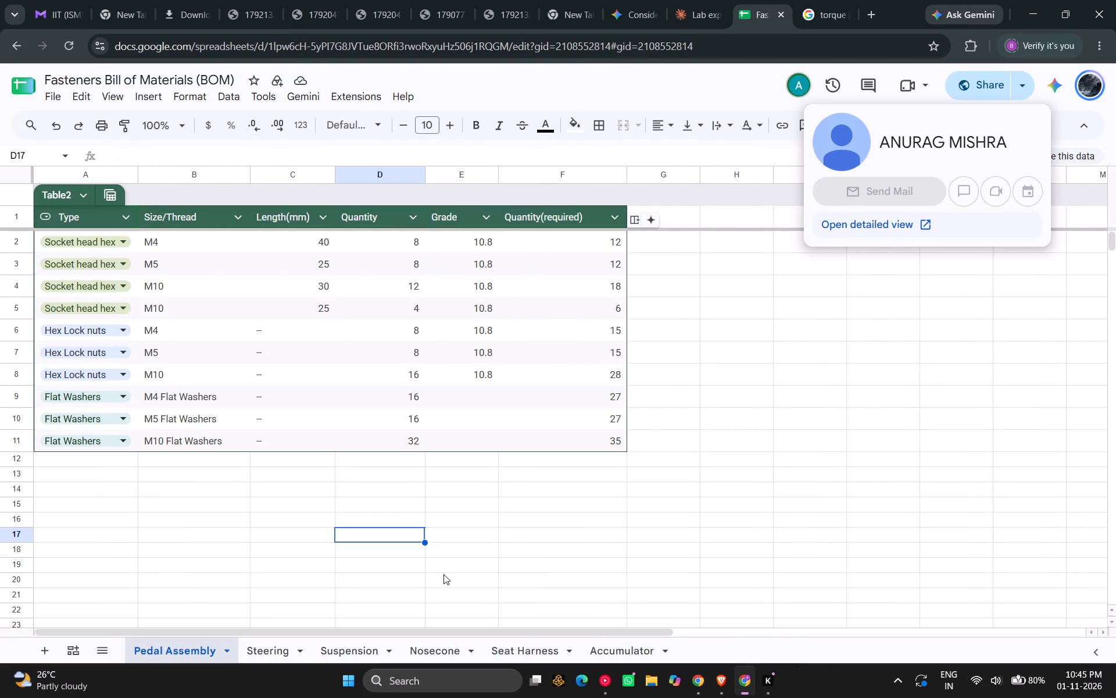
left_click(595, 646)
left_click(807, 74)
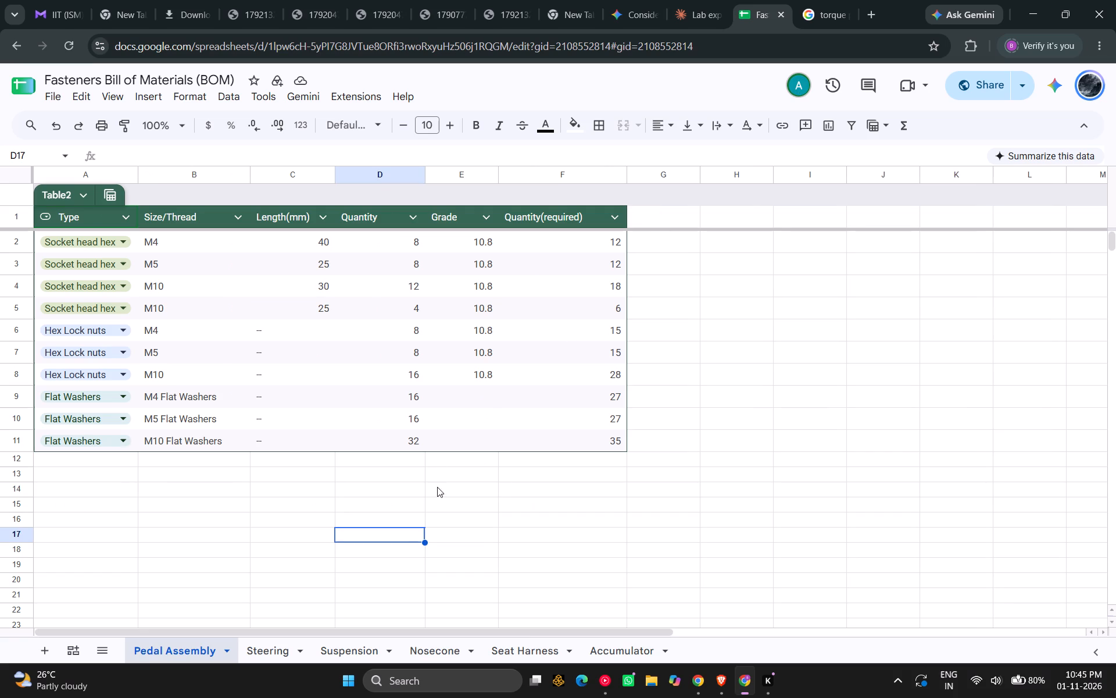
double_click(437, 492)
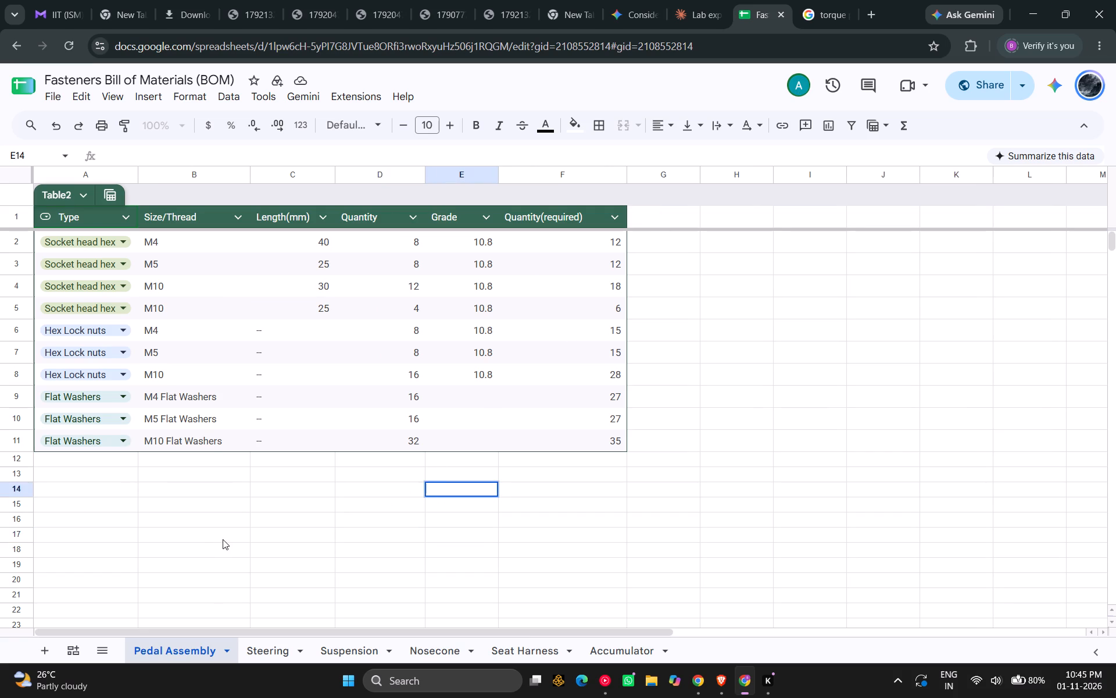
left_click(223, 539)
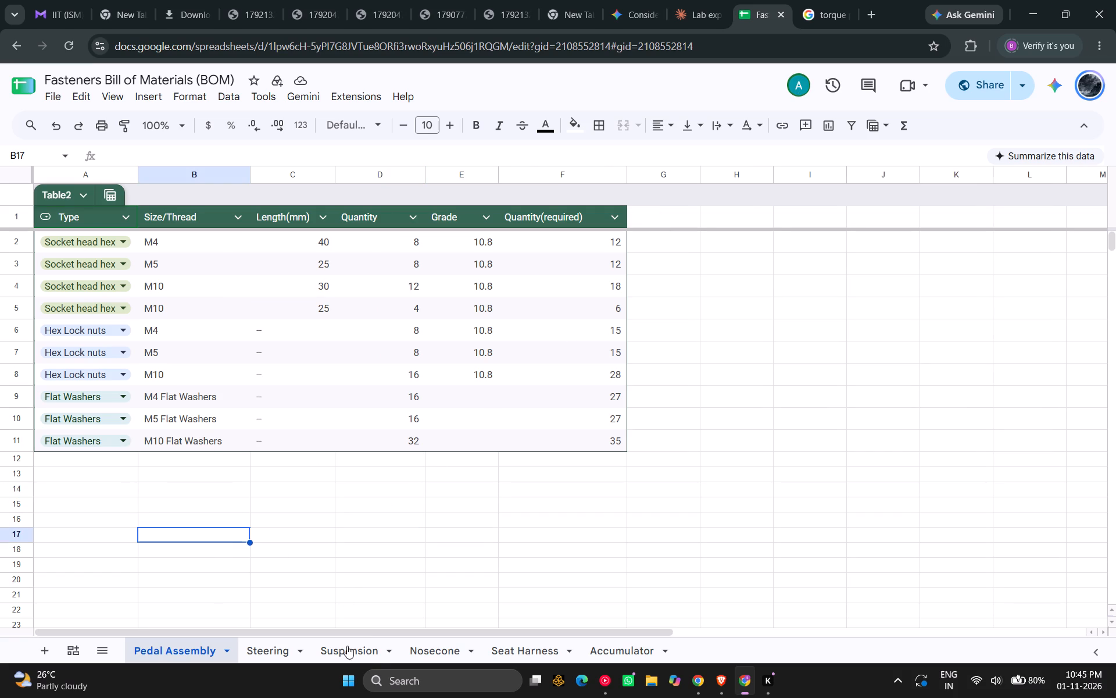
On the Nosecone sheet, replace the Length(mm) entry of the M5 prevailing torque hex nut with "--".
left_click(413, 649)
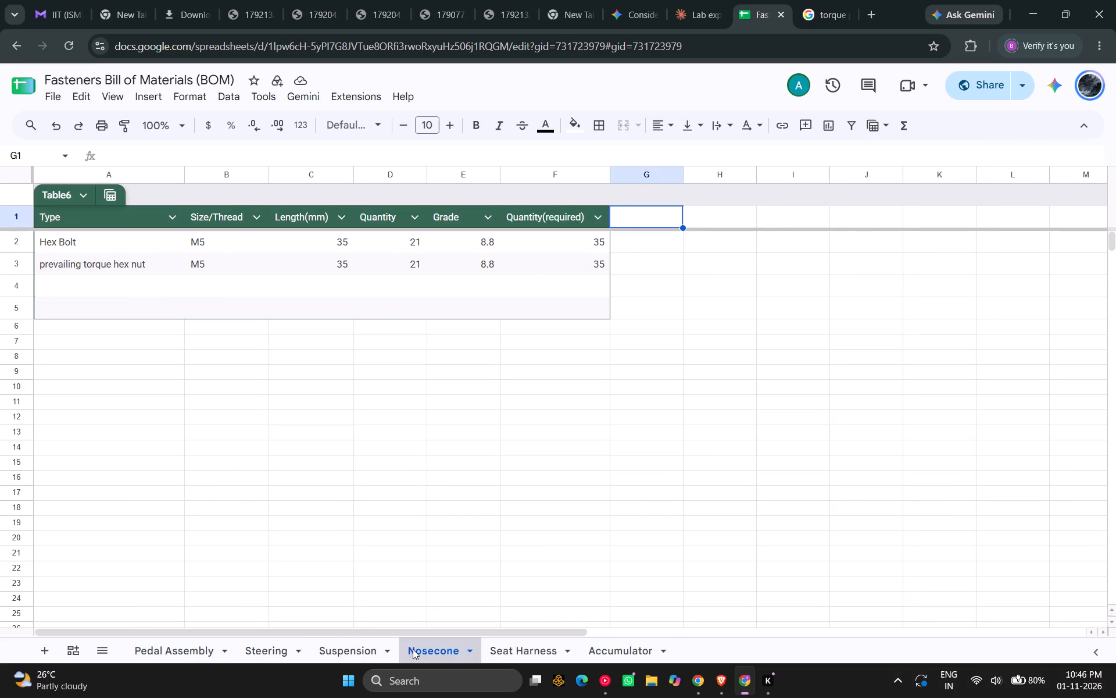
double_click(351, 266)
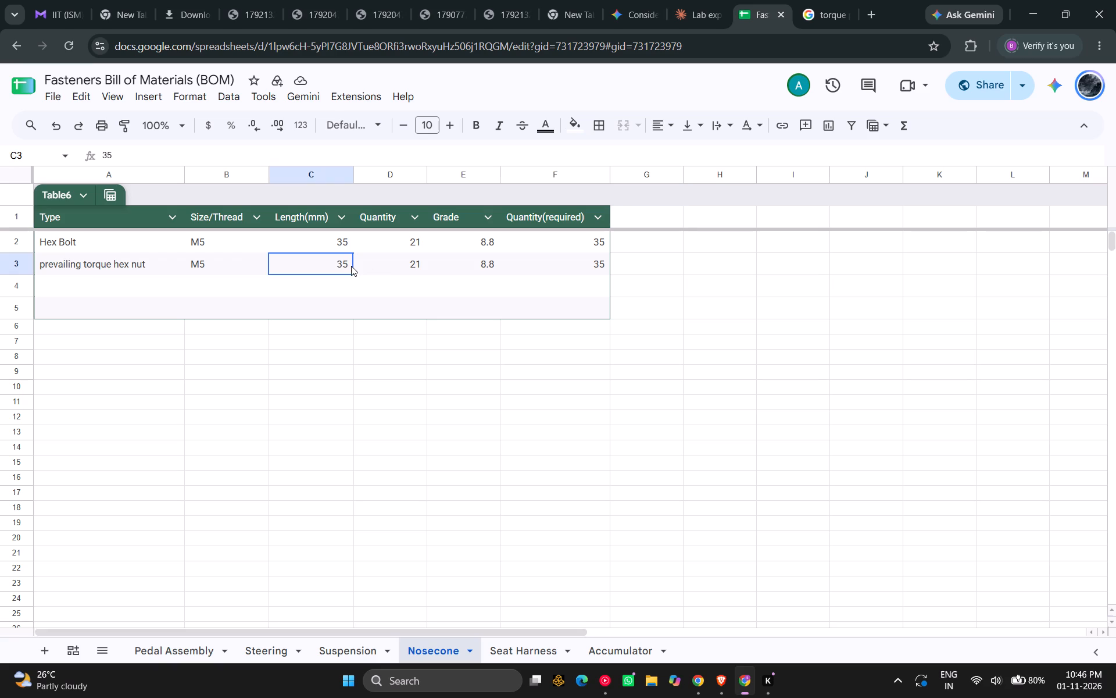
key("BackSpace")
key("BackSpace")
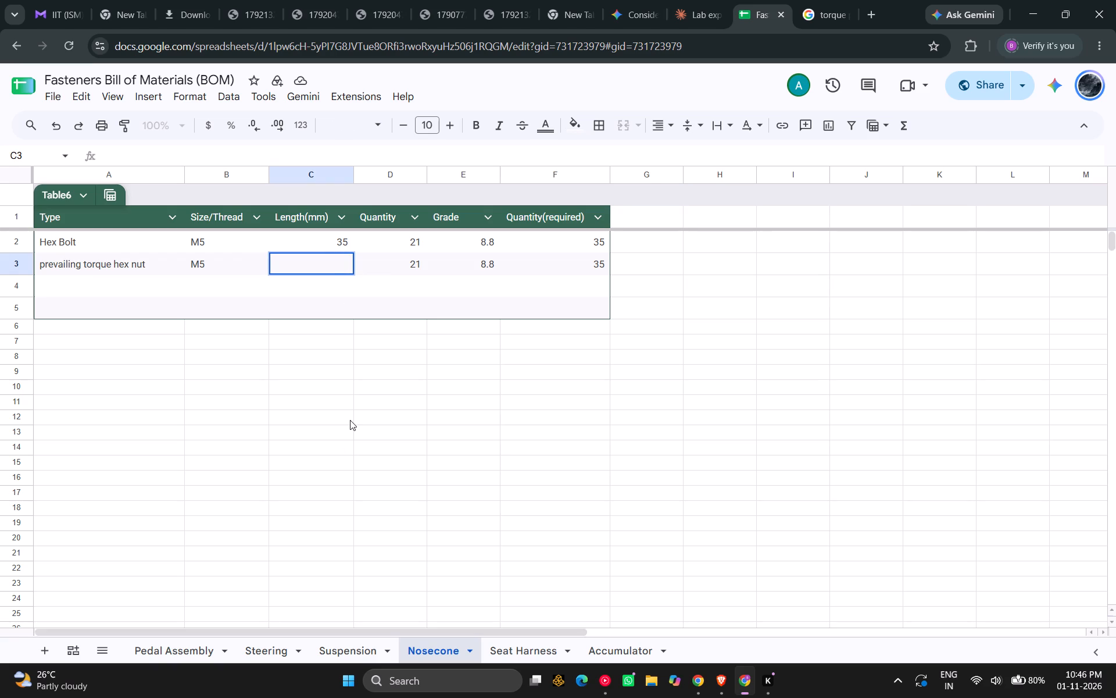
type("--")
left_click(350, 420)
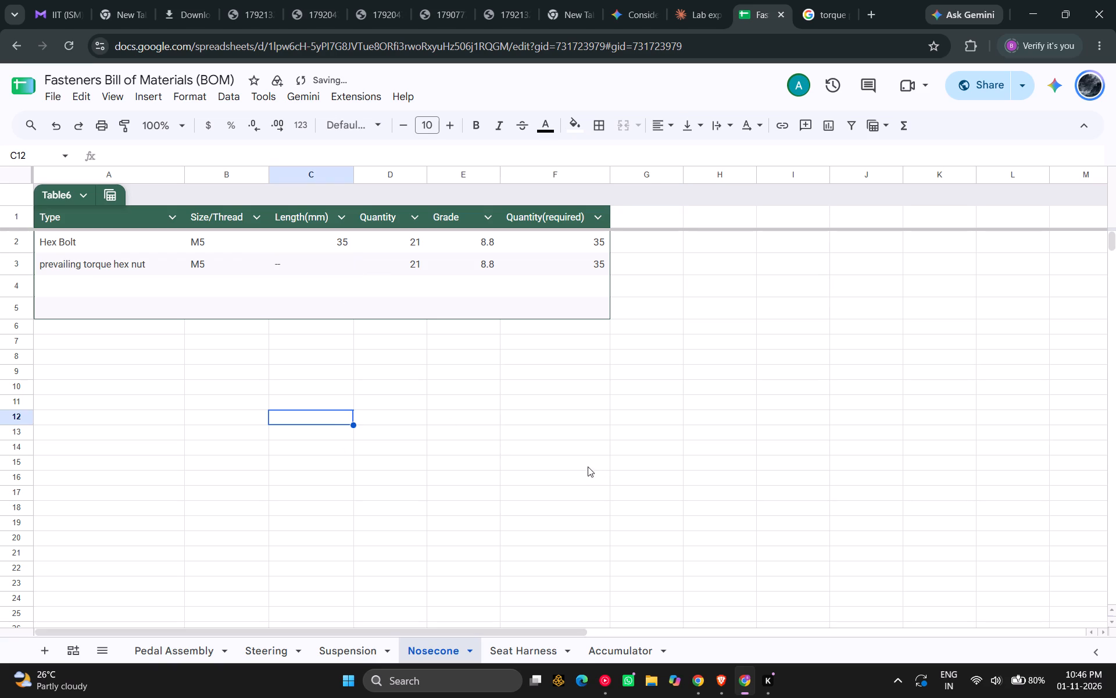
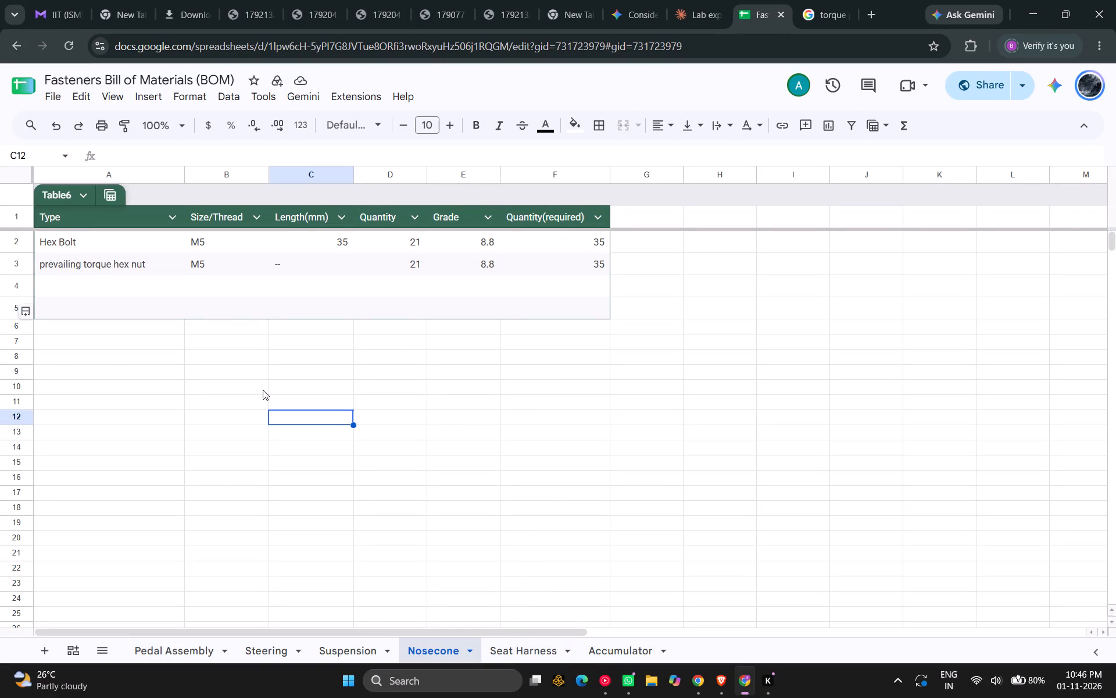
Review the fastener tables on the Seat Harness, Accumulator and Pedal Assembly sheets for comparison with the Nosecone entries.
left_click(525, 650)
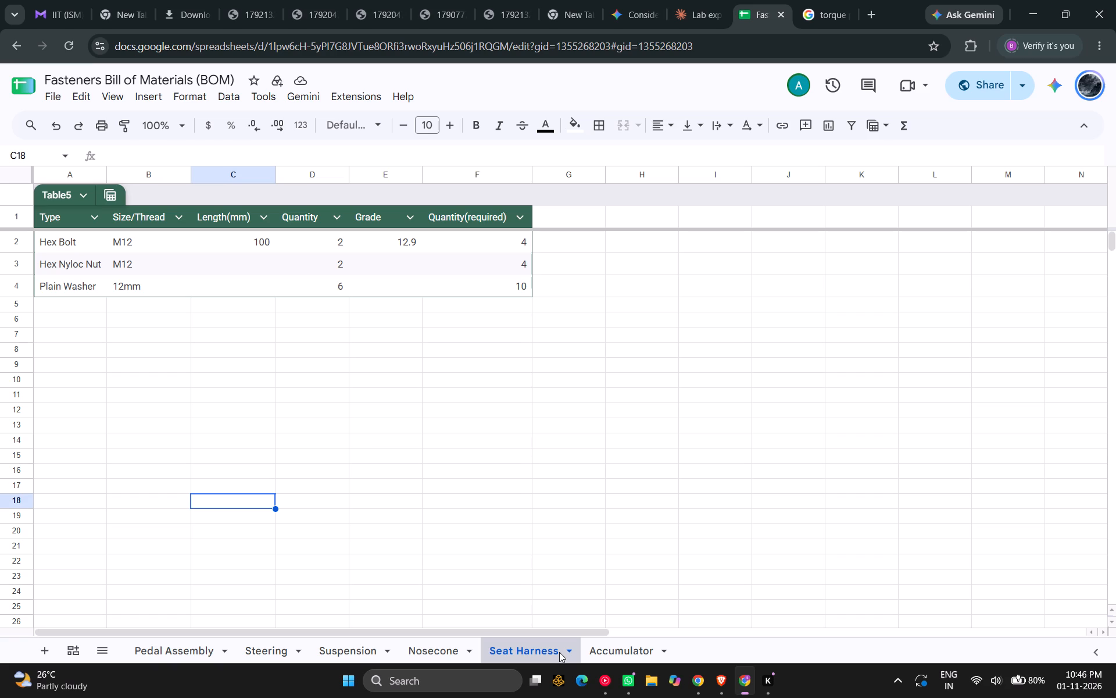
left_click(591, 644)
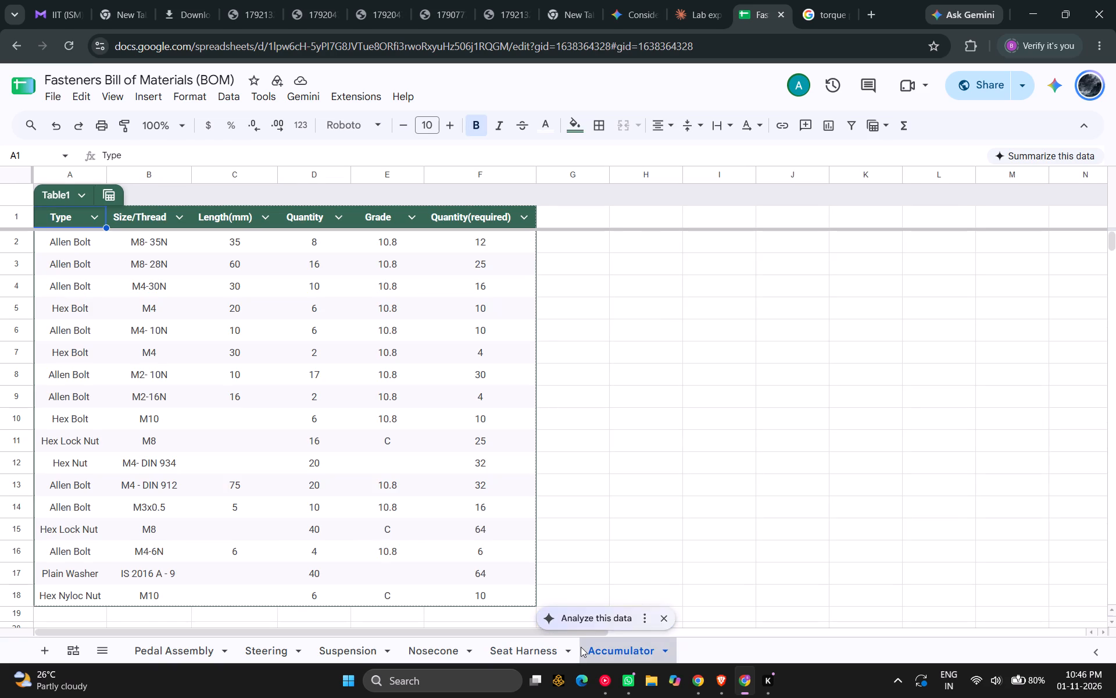
scroll(553, 511, "down", 2)
left_click(231, 649)
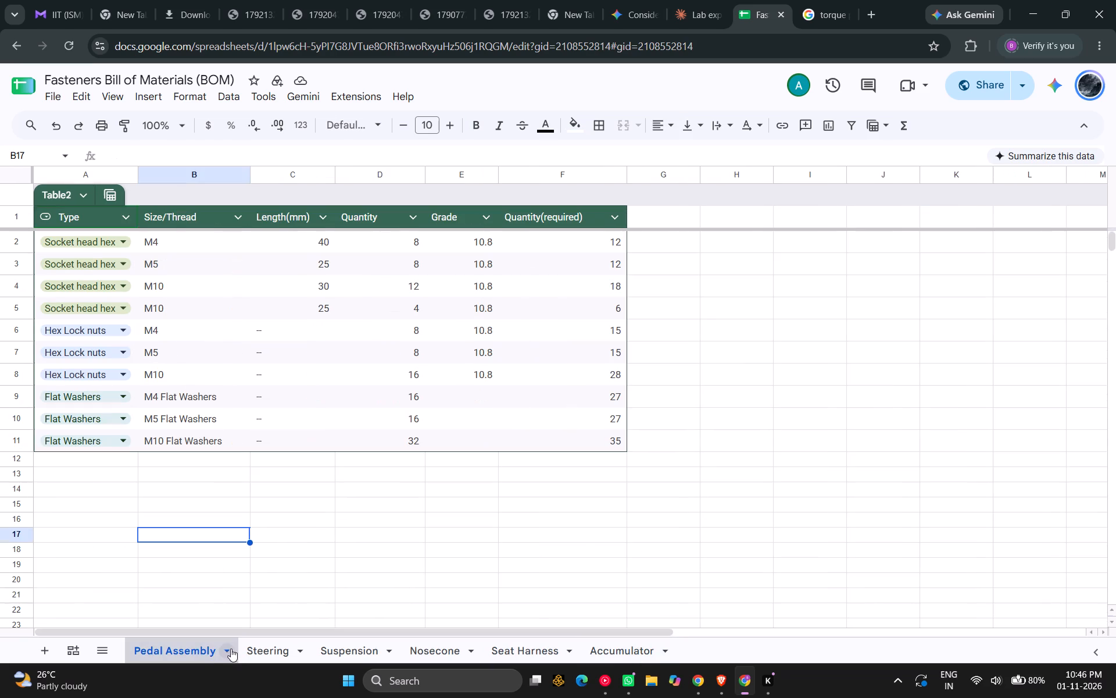
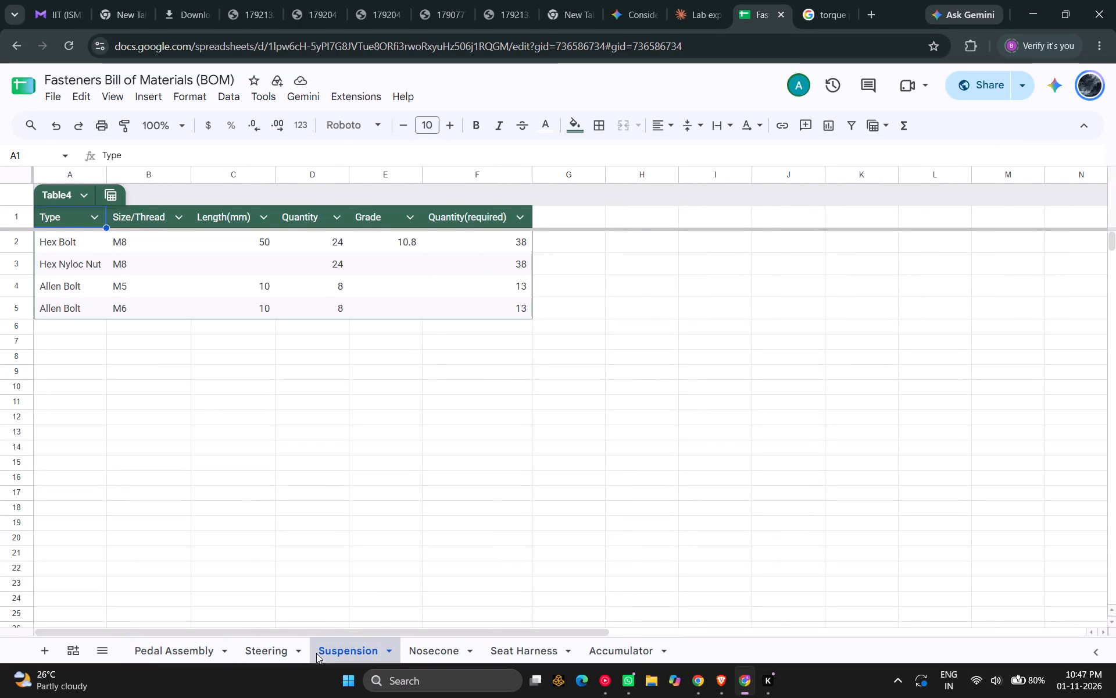
On the Nosecone sheet, set the grade of the M5 Hex Bolt to 10.8.
left_click(281, 646)
left_click(408, 647)
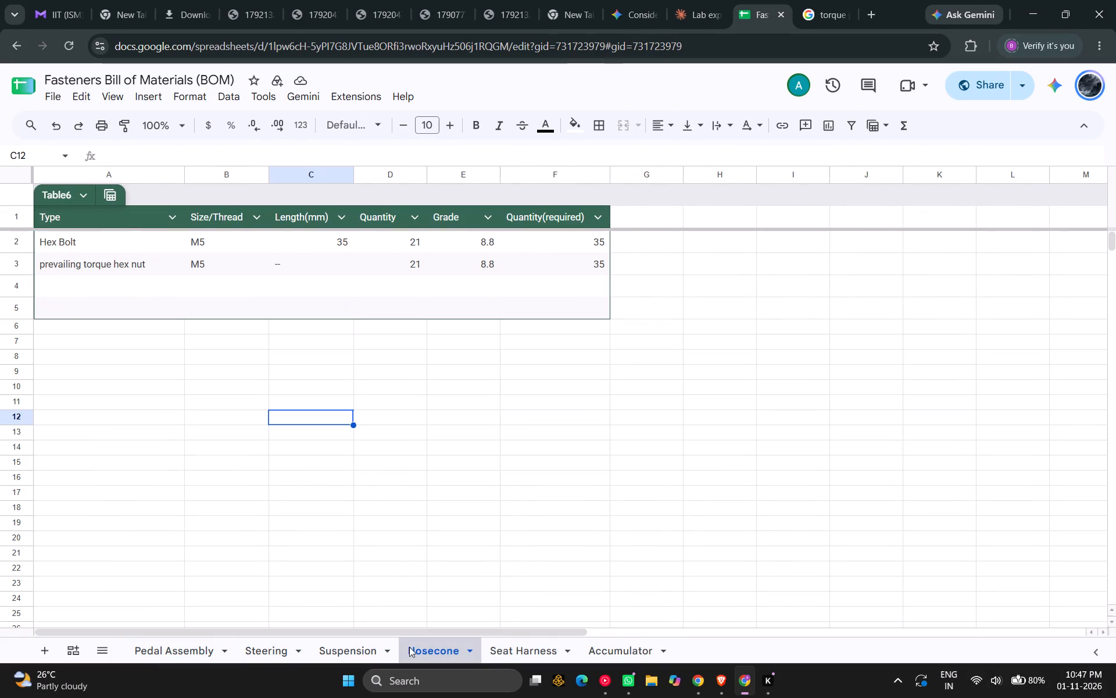
double_click(498, 238)
left_click(489, 244)
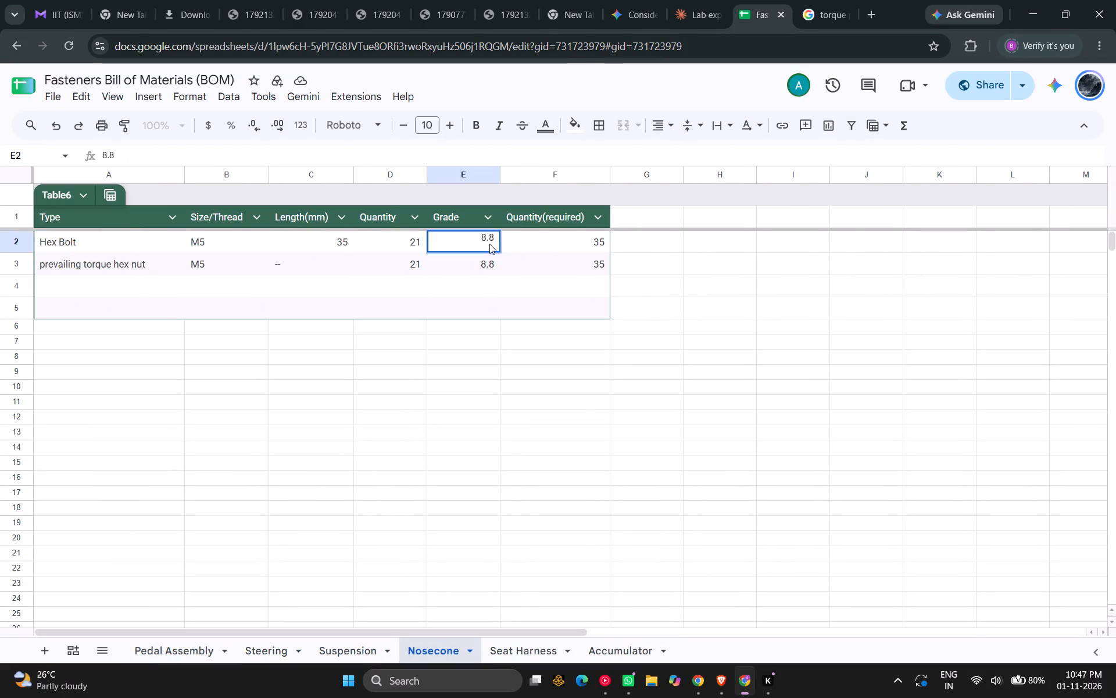
left_click(485, 237)
key("BackSpace")
type("10")
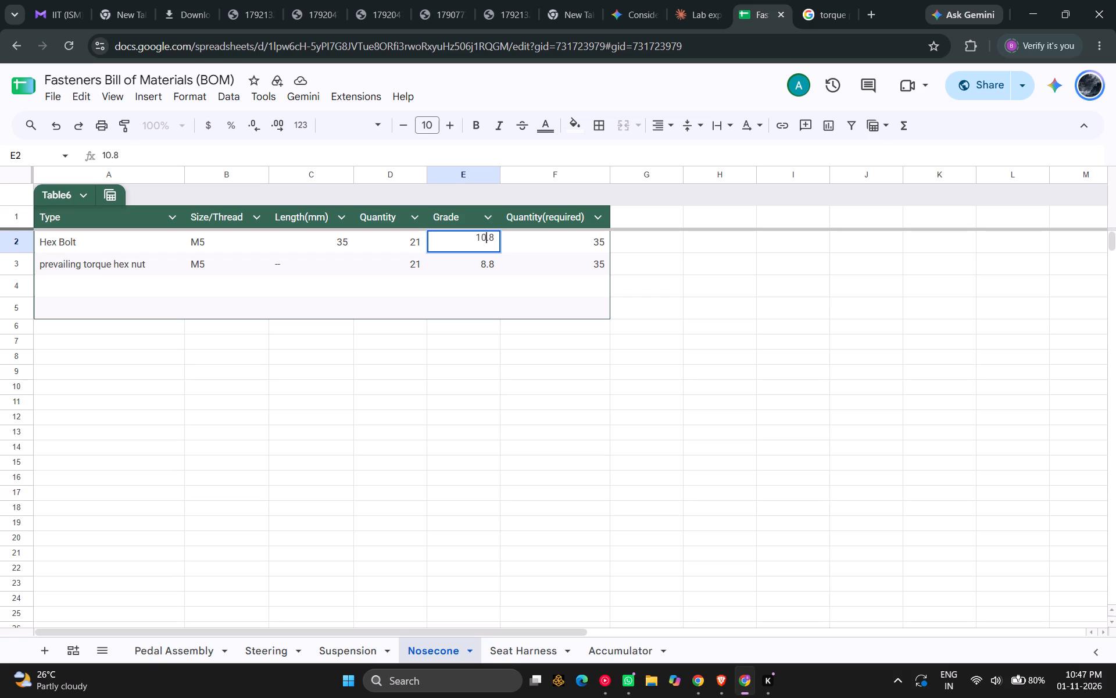
Set the grade of the M5 prevailing torque hex nut to 10.8.
double_click(486, 263)
key("Left")
key("Left")
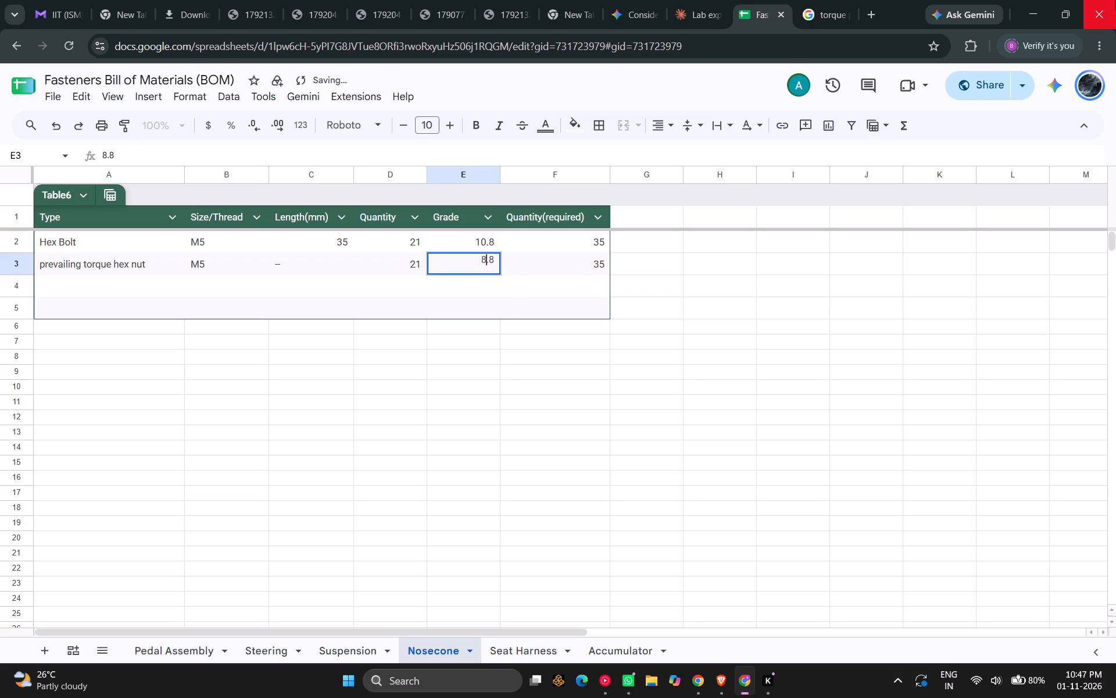
key("BackSpace")
type("10")
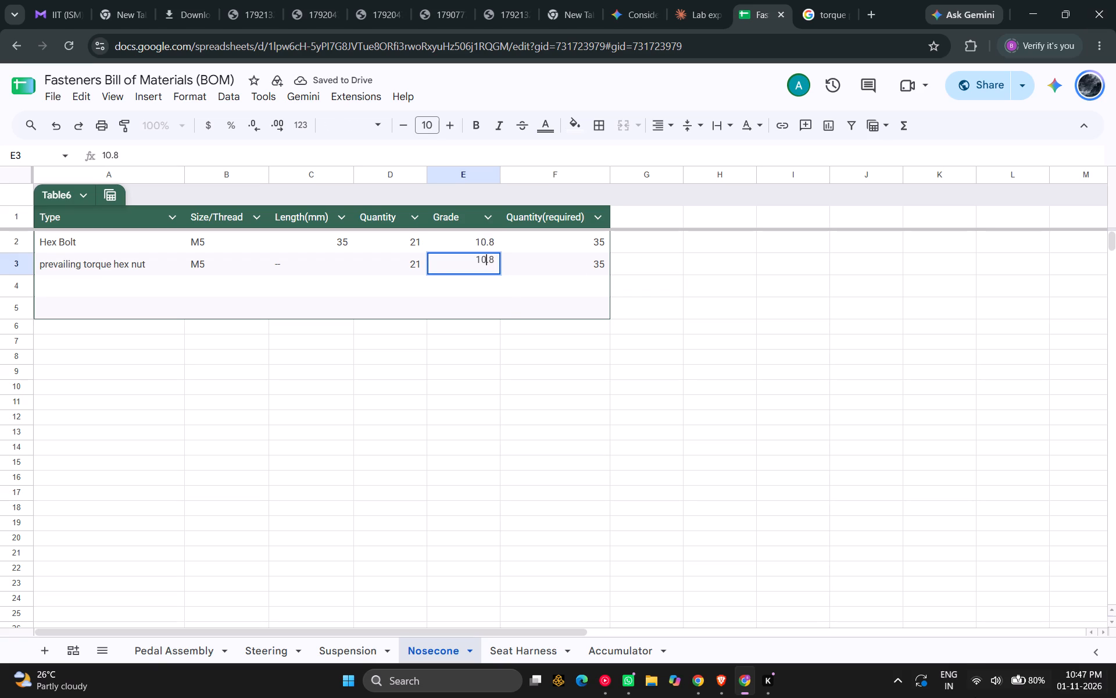
left_click(655, 419)
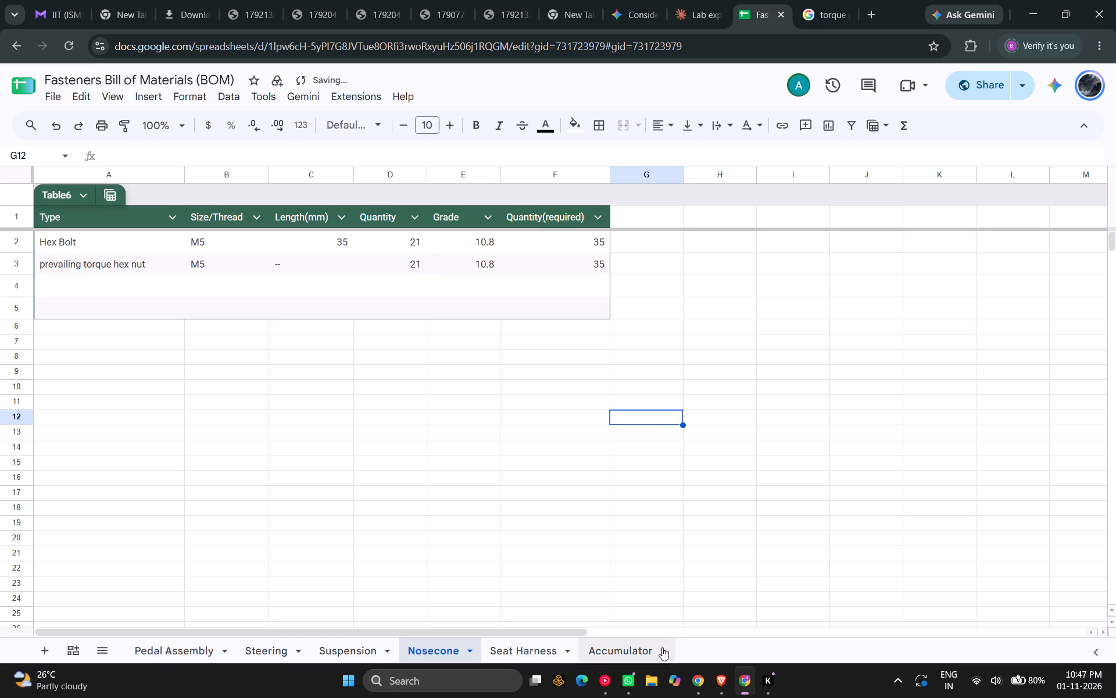